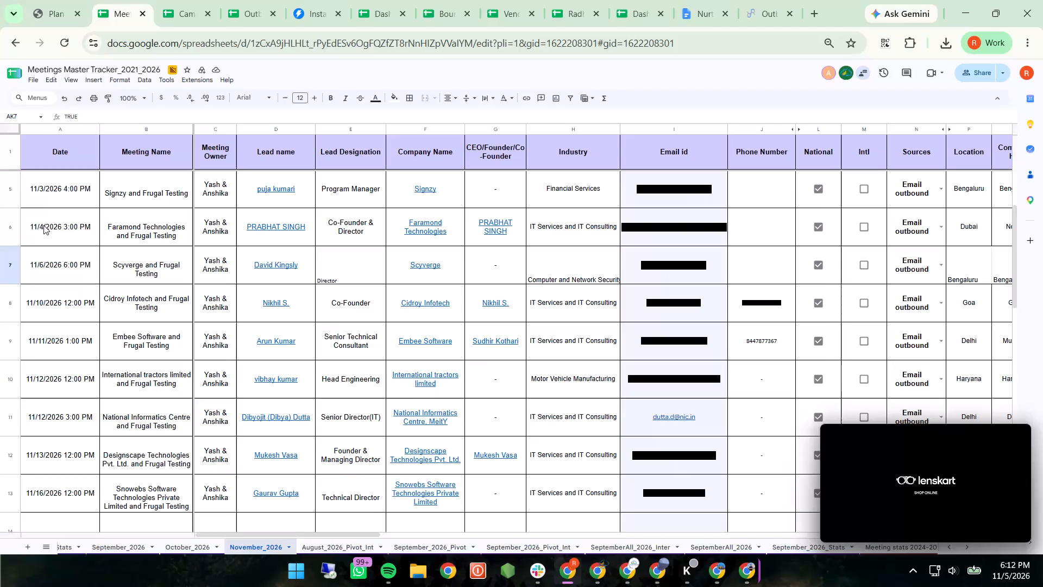
# Copy the formatting of row 6 (Faramond Technologies) onto row 7, the Scyverge meeting, in the November_2026 sheet.
pyautogui.click(4, 225)
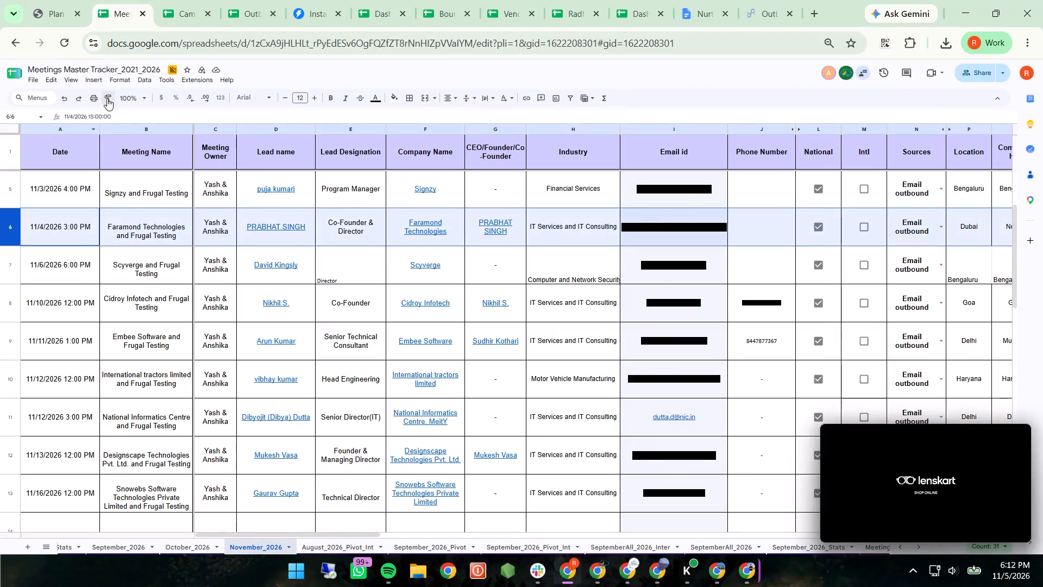
pyautogui.click(109, 95)
pyautogui.click(5, 263)
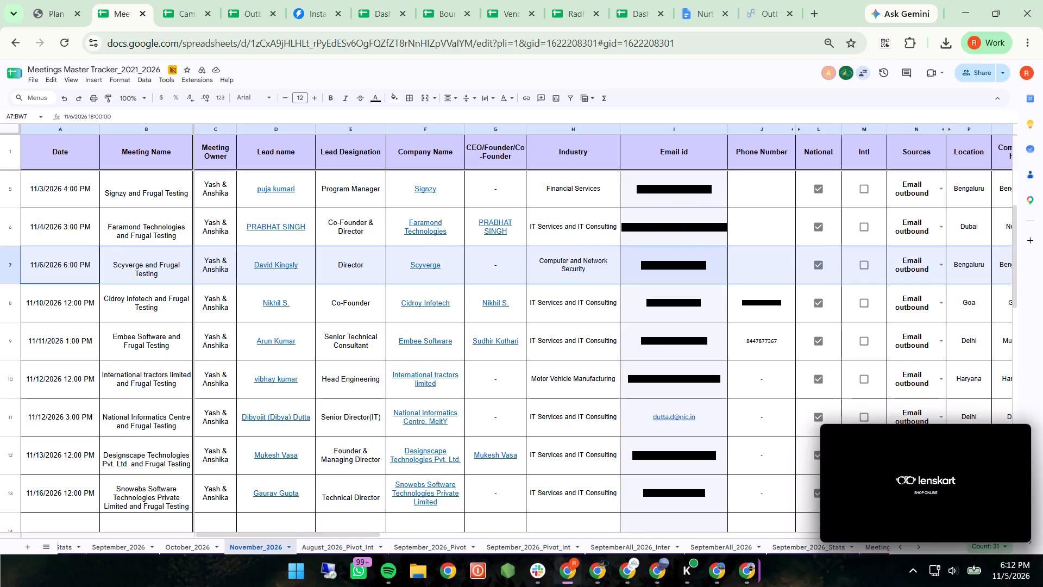
pyautogui.click(496, 275)
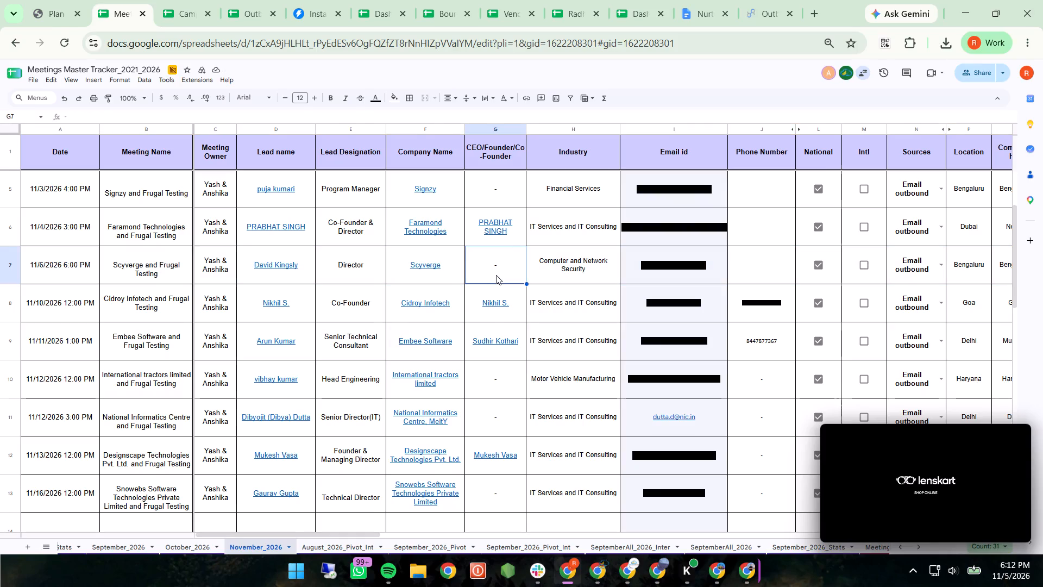
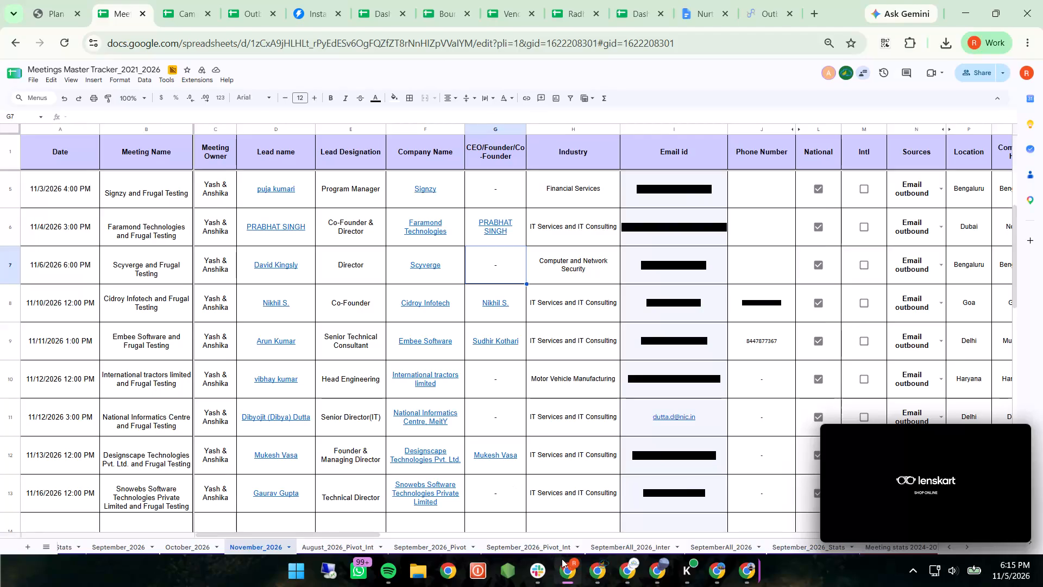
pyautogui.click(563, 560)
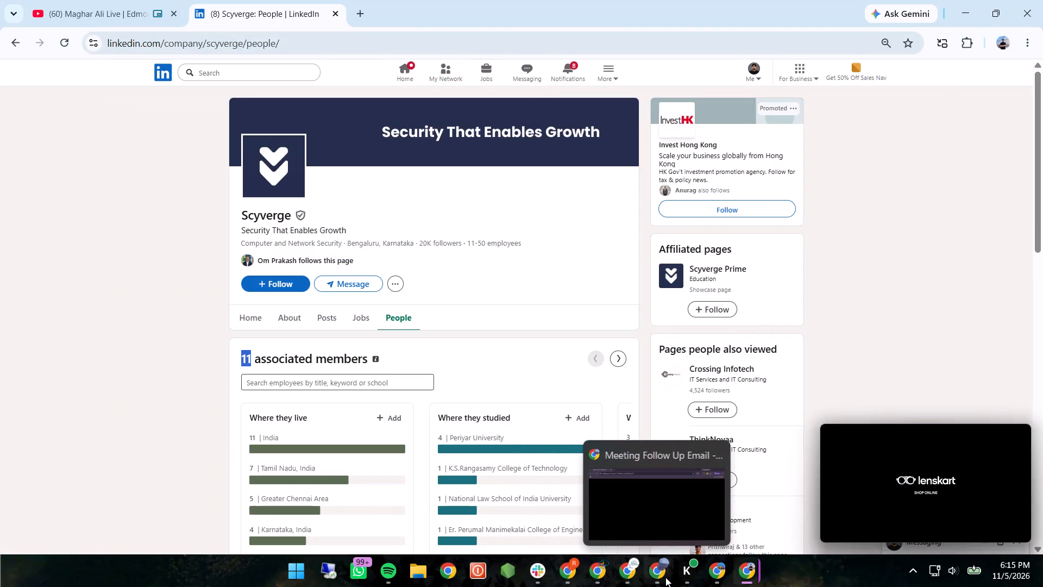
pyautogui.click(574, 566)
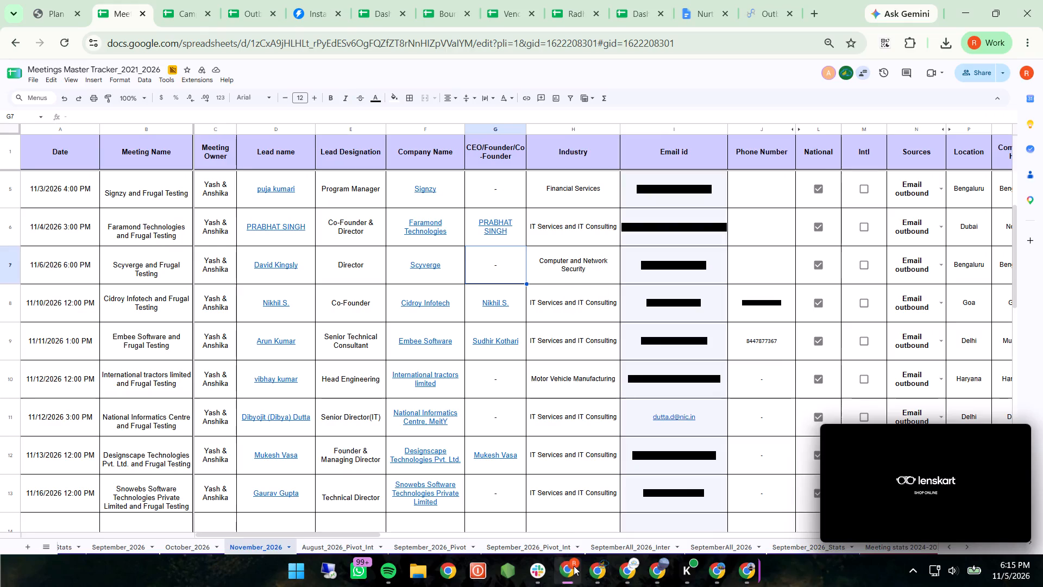
# Switch to Instantly and open the leads of the draft campaign (AMY-B4-2_Fri_Tue)_6_November_India_11_500_All_Titles, reloading the page.
pyautogui.click(320, 4)
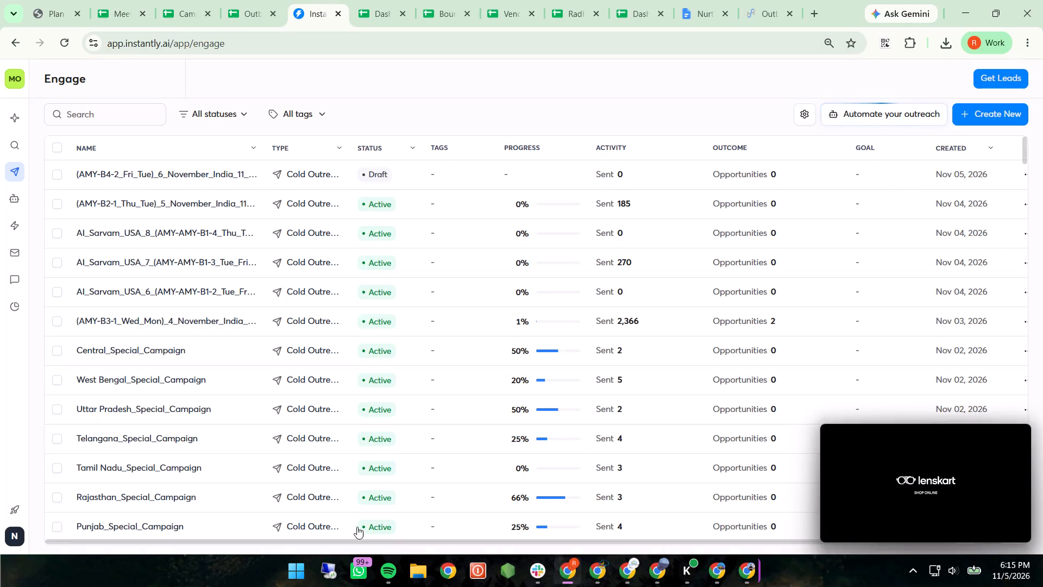
pyautogui.click(189, 167)
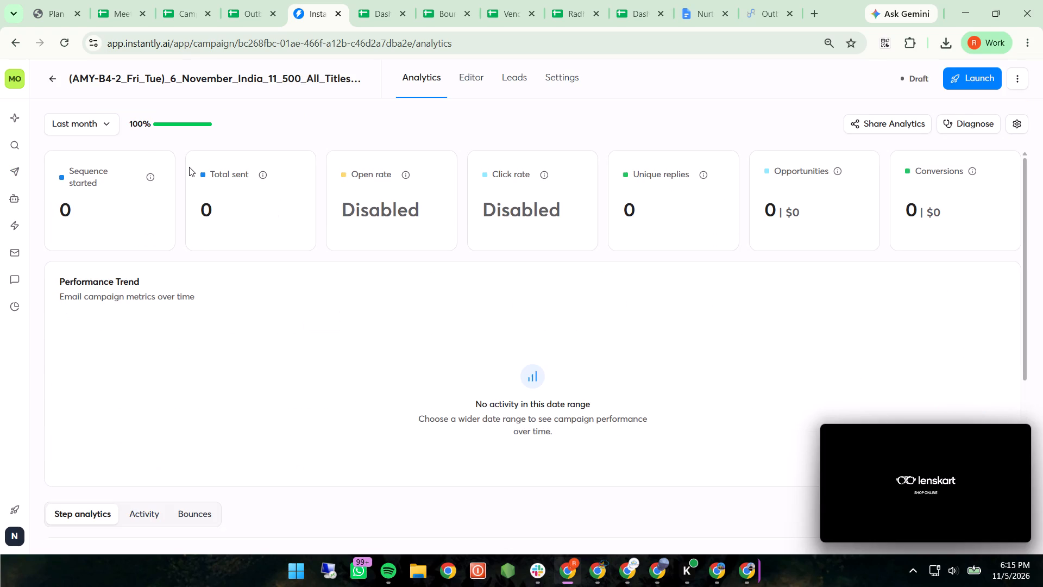
pyautogui.click(506, 79)
pyautogui.click(68, 41)
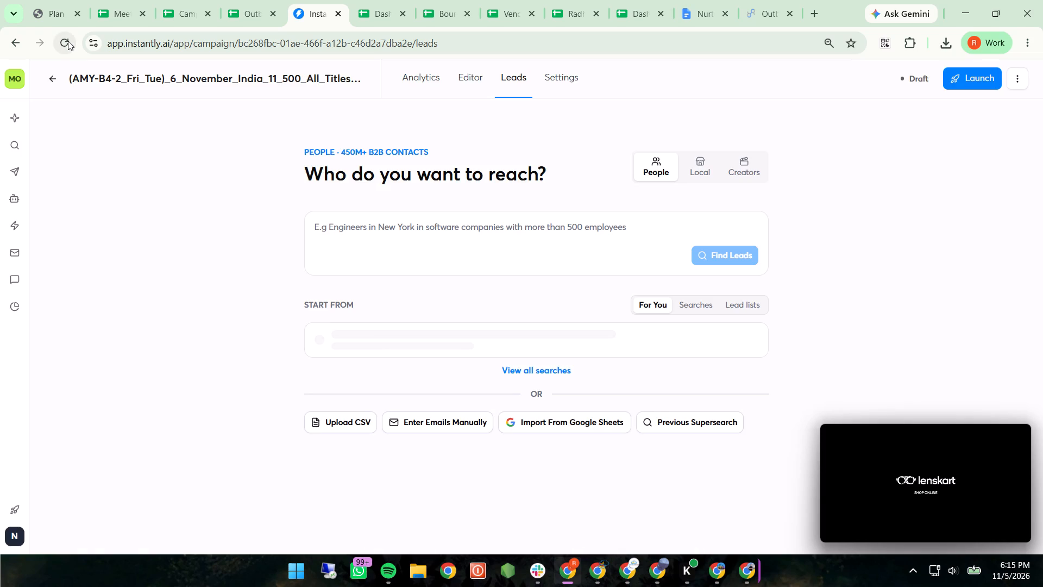
# Load today's Valid_nn_india_11_500_all_titles - 6_Nov CSV from Downloads as the campaign's lead file.
pyautogui.click(352, 420)
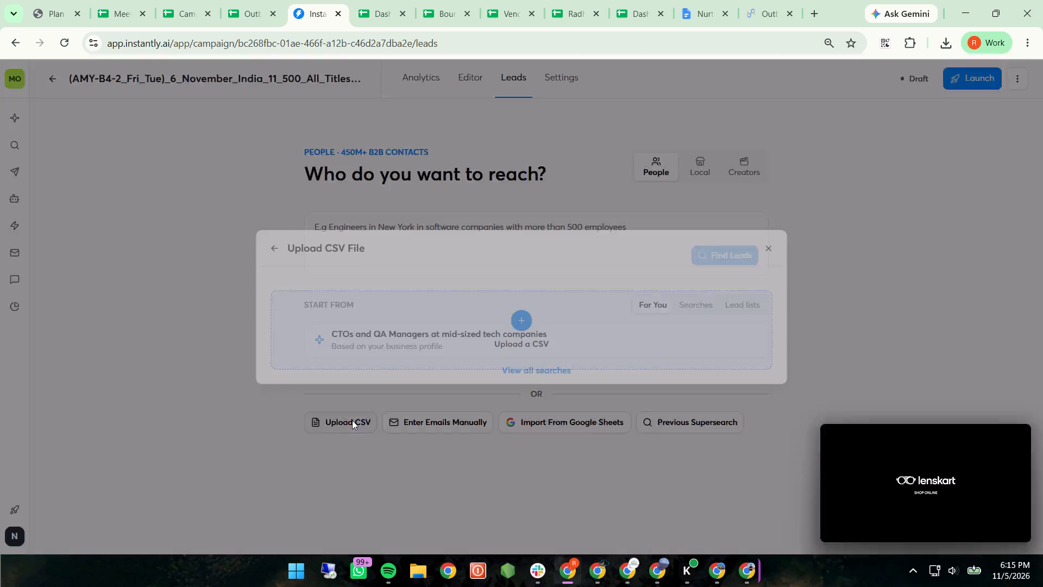
pyautogui.click(504, 333)
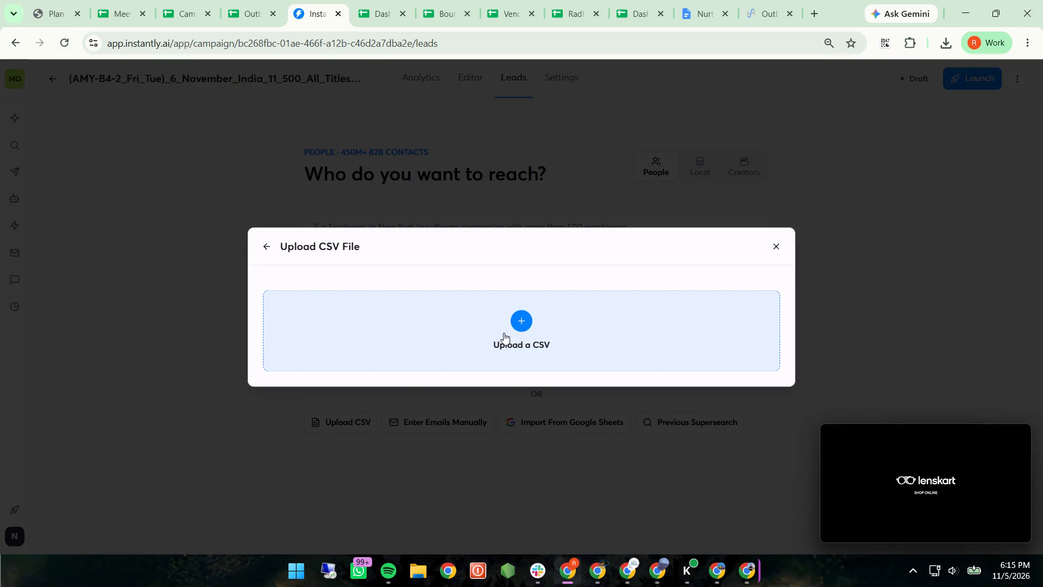
pyautogui.click(521, 328)
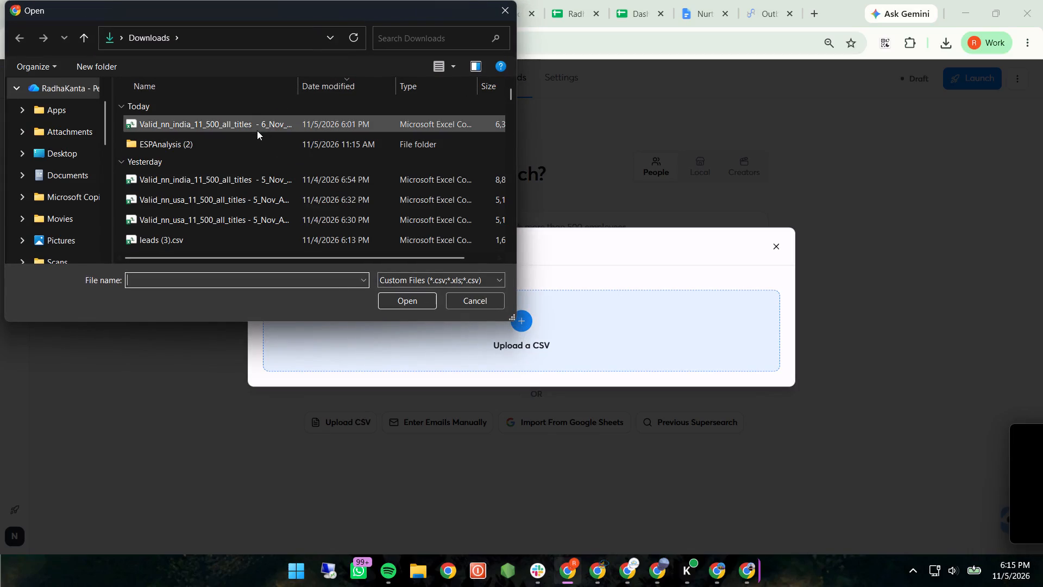
pyautogui.doubleClick(254, 127)
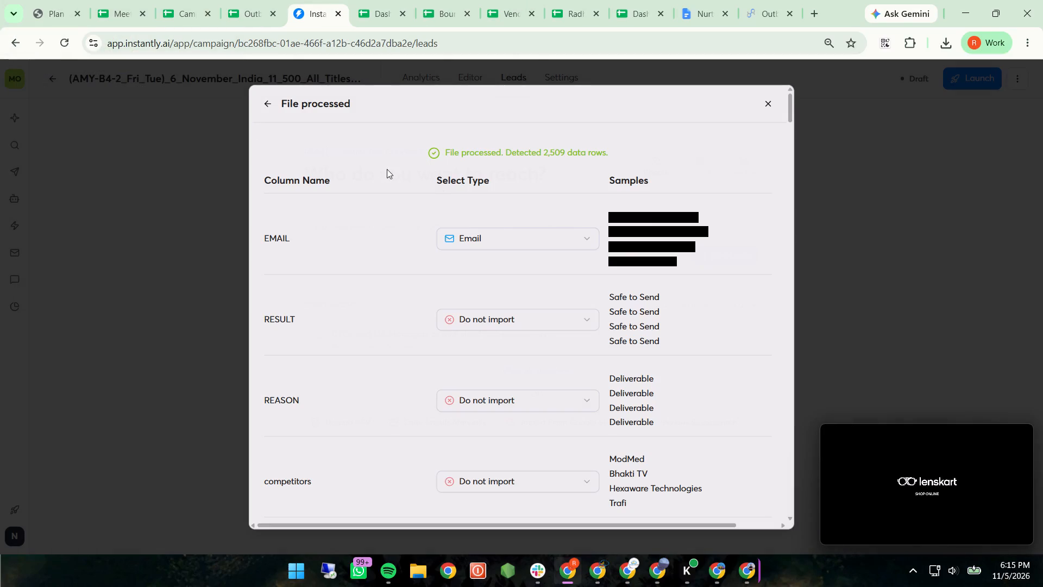
# Map the competitors, Title and companyName columns of the lead file as Custom Variable.
pyautogui.scroll(-3, 472, 250)
pyautogui.click(497, 276)
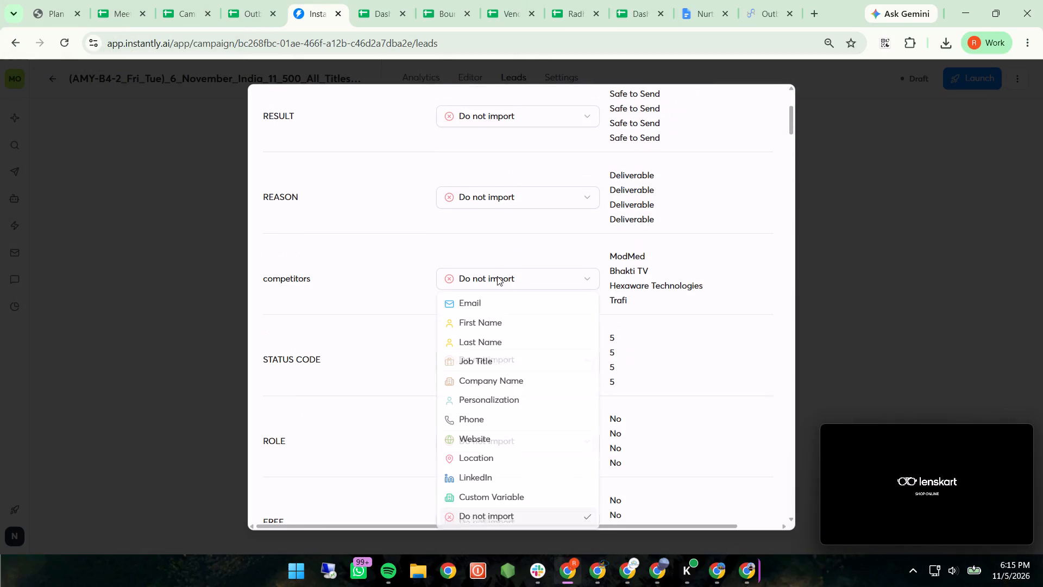
pyautogui.click(485, 507)
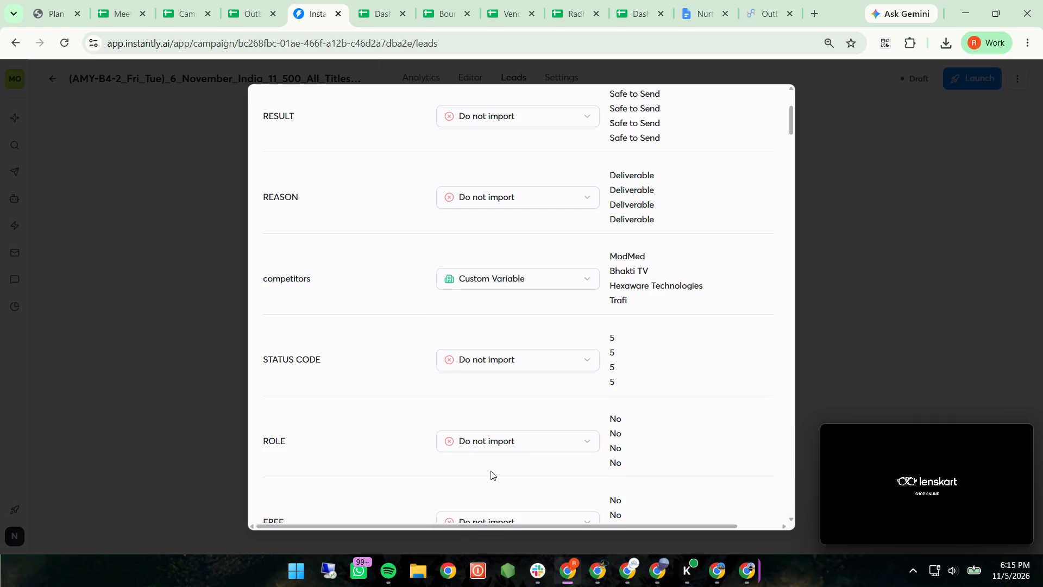
pyautogui.scroll(-6, 516, 379)
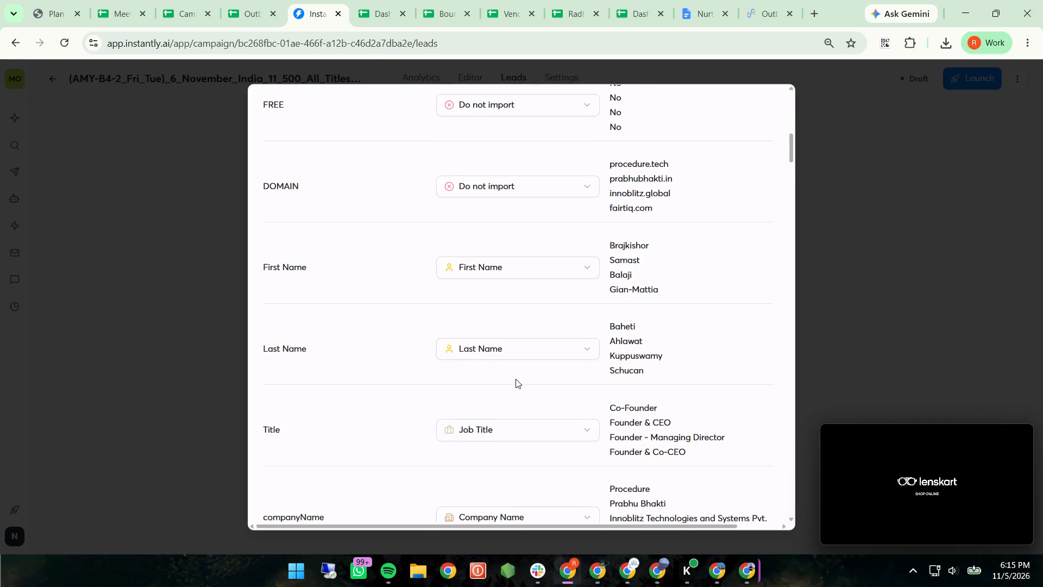
pyautogui.scroll(-2, 516, 379)
pyautogui.click(533, 363)
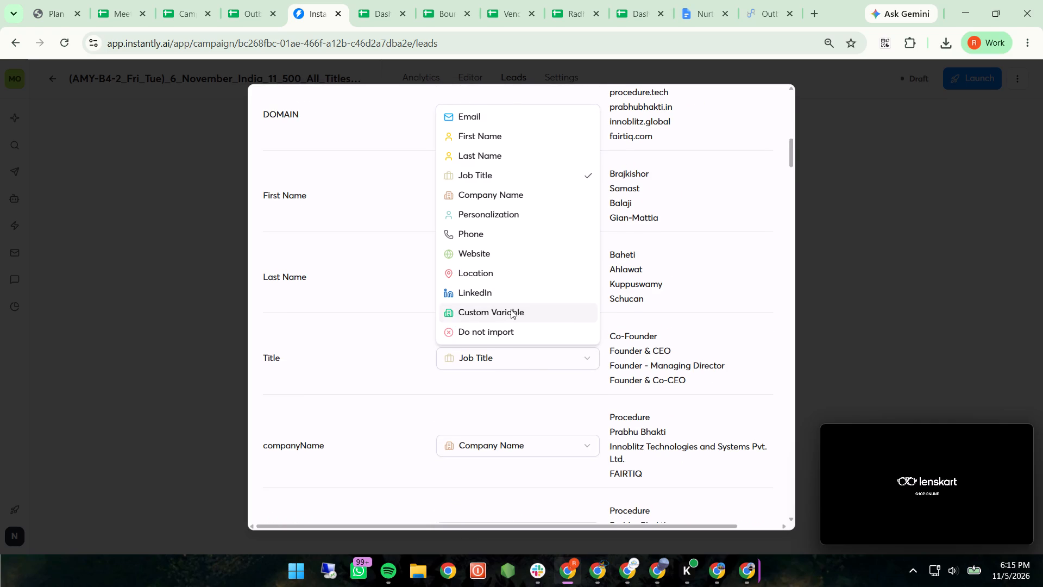
pyautogui.click(511, 309)
pyautogui.scroll(-2, 511, 309)
pyautogui.click(527, 296)
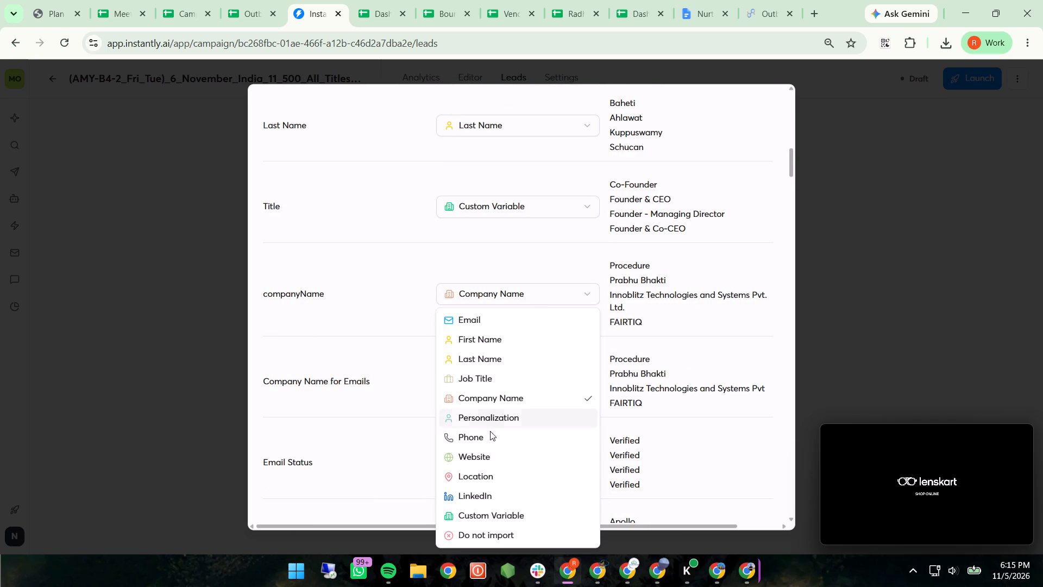
pyautogui.click(486, 516)
# Map the # Employees and Industry columns of the lead file as Custom Variable.
pyautogui.scroll(-1, 527, 394)
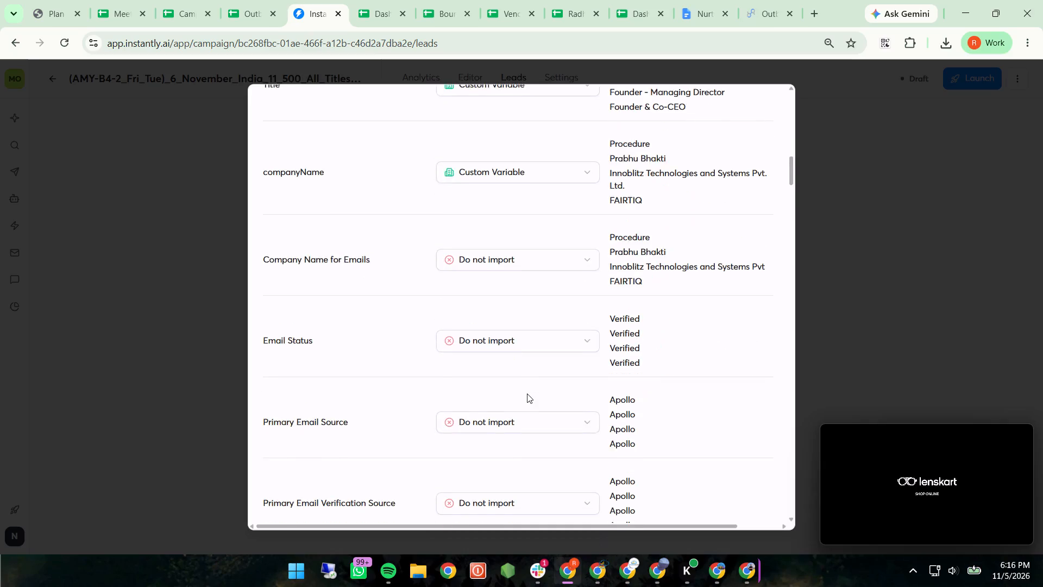
pyautogui.scroll(-2, 527, 394)
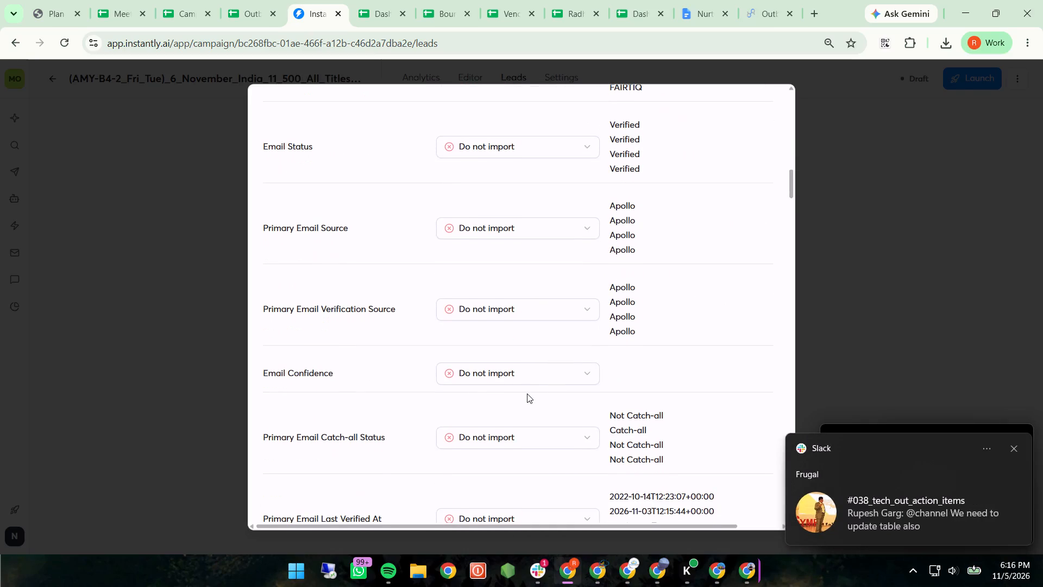
pyautogui.scroll(-1, 527, 394)
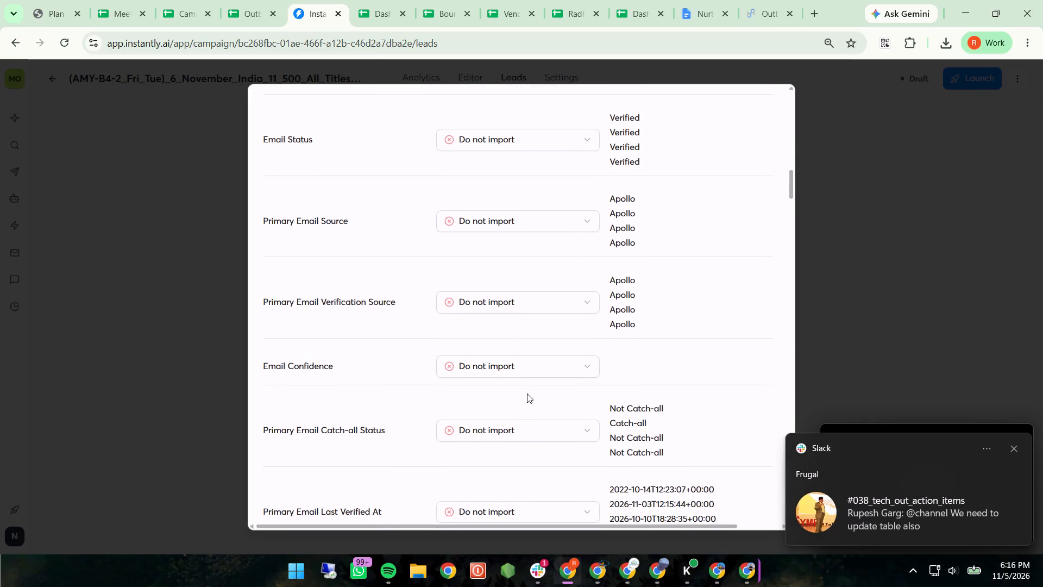
pyautogui.scroll(-4, 527, 394)
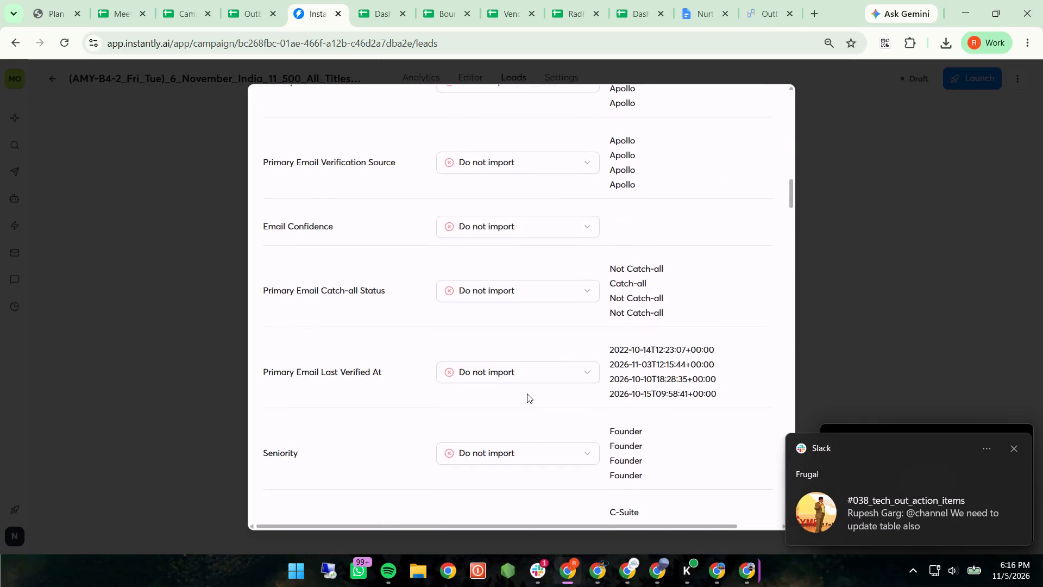
pyautogui.scroll(-3, 527, 394)
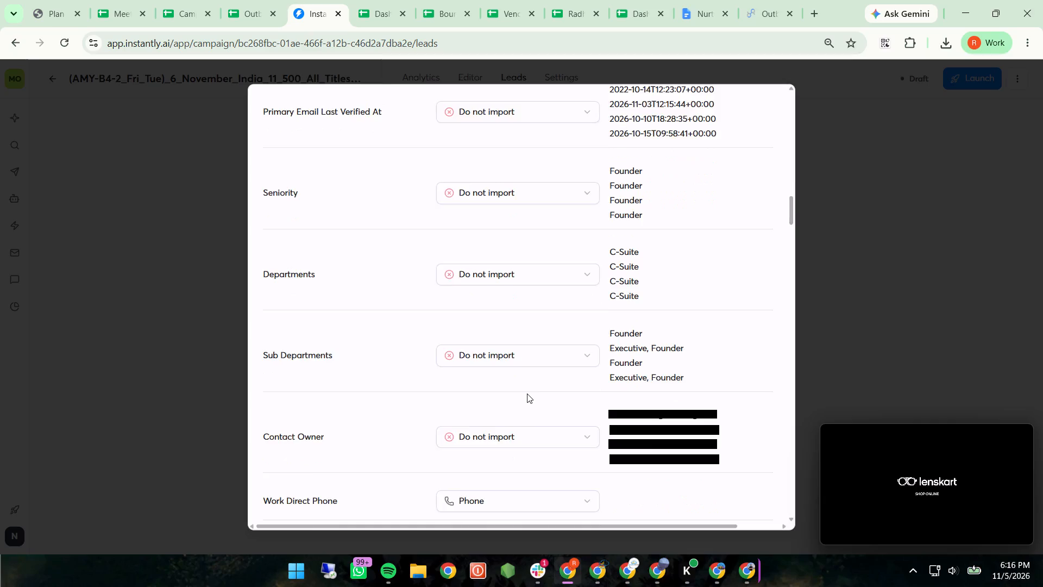
pyautogui.scroll(-3, 527, 394)
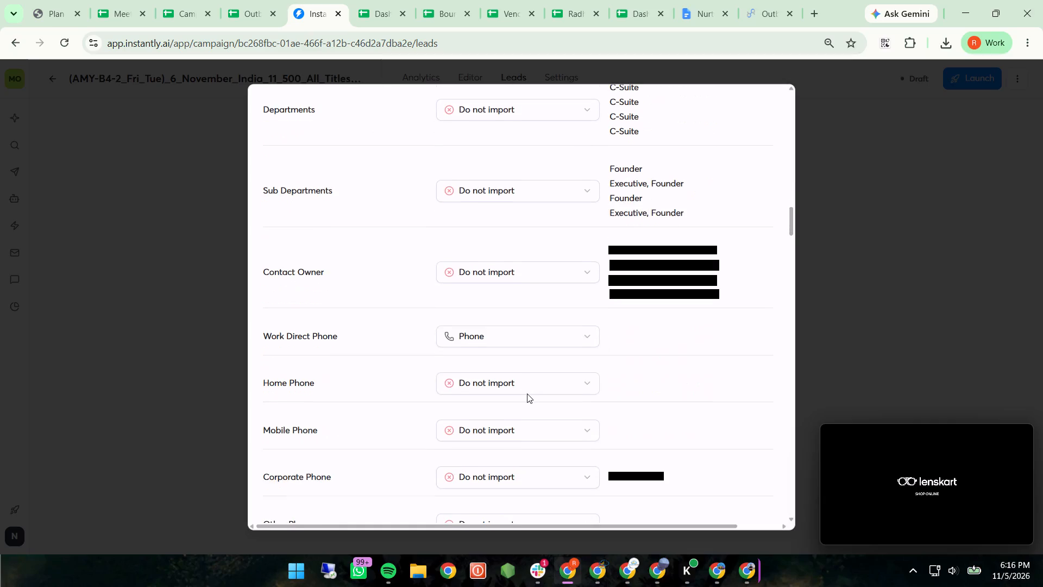
pyautogui.scroll(-6, 527, 394)
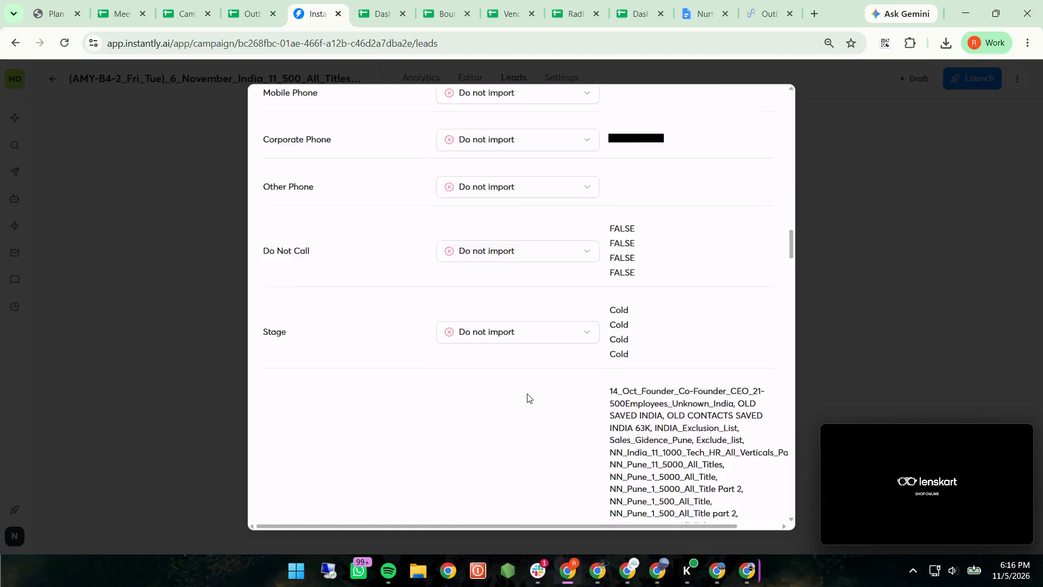
pyautogui.scroll(-5, 527, 394)
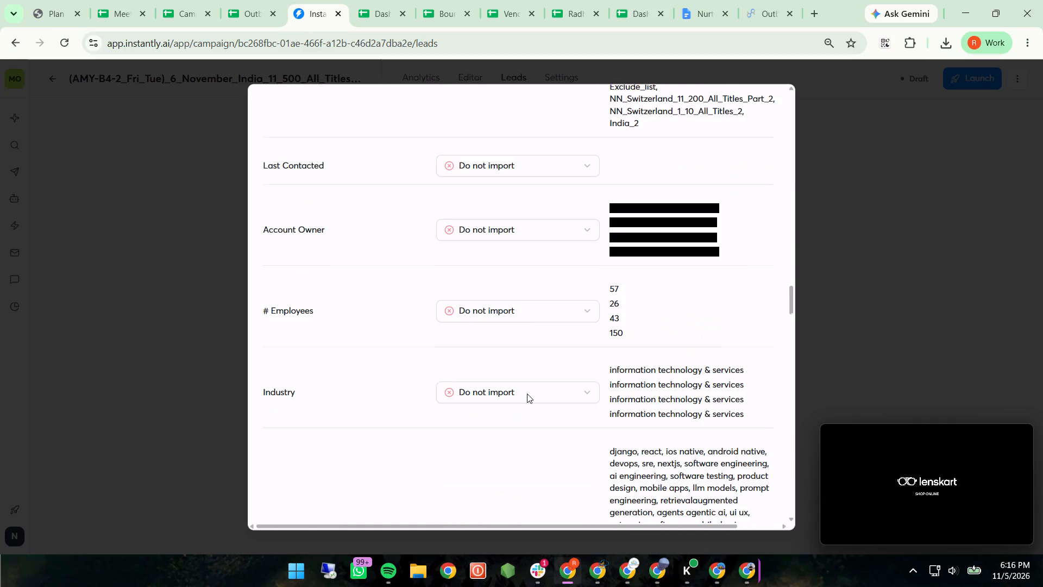
pyautogui.scroll(-1, 527, 394)
pyautogui.click(531, 302)
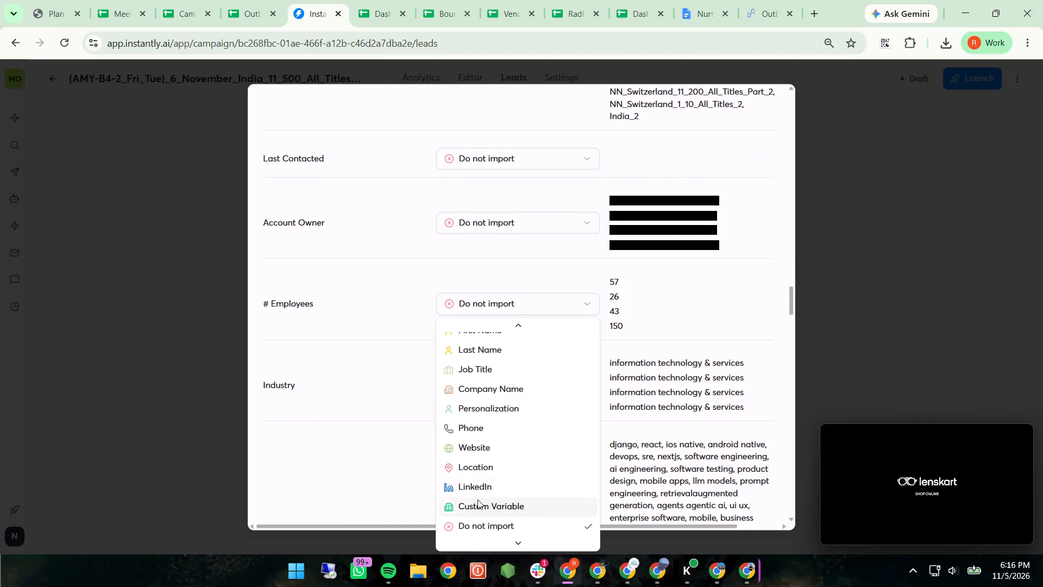
pyautogui.click(477, 500)
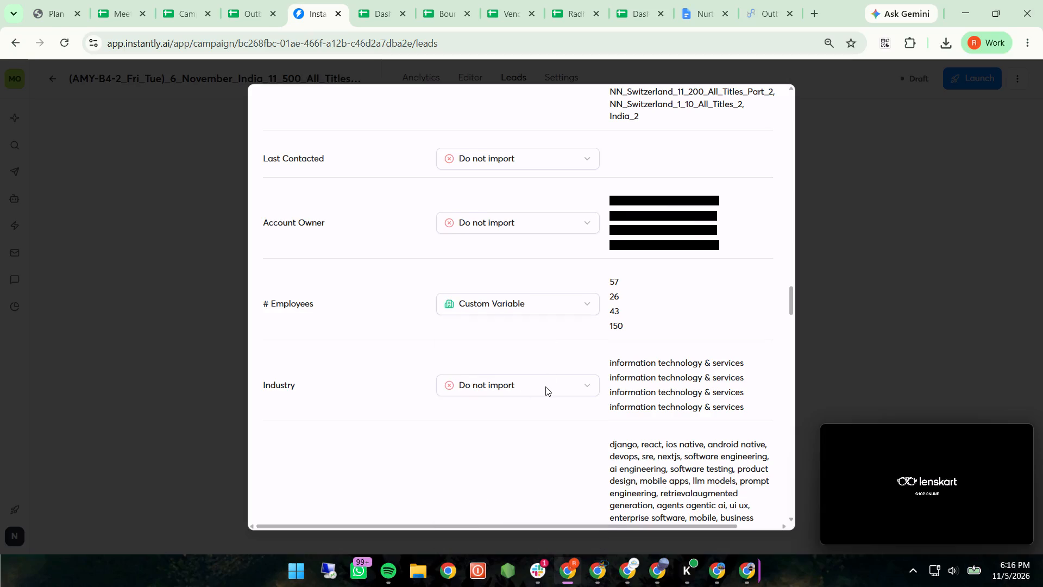
pyautogui.click(545, 386)
pyautogui.click(521, 340)
# Map the contact's City and Country columns as Custom Variable, leaving the company address columns out of the import.
pyautogui.scroll(-9, 521, 340)
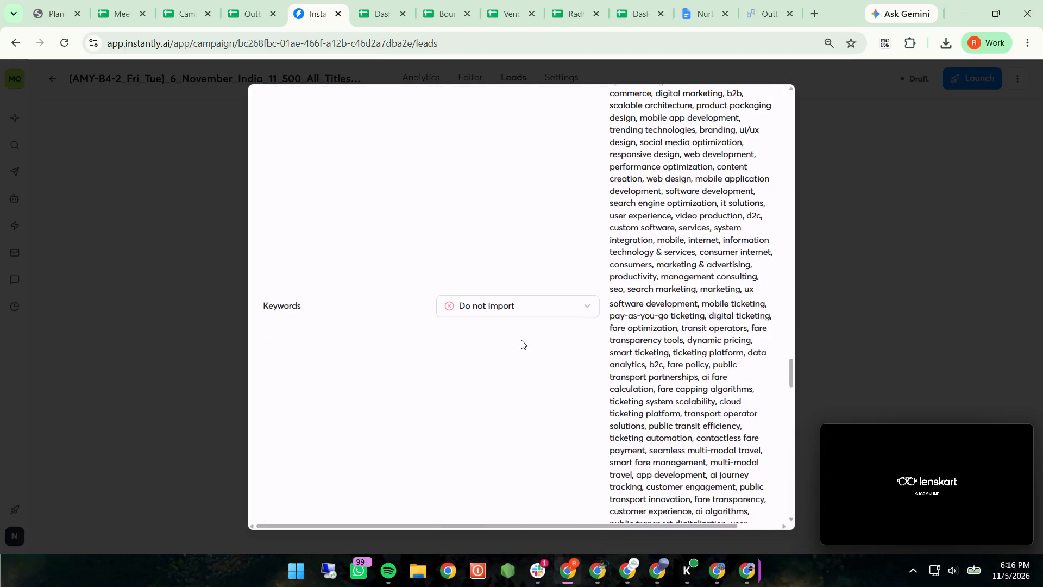
pyautogui.scroll(-8, 521, 340)
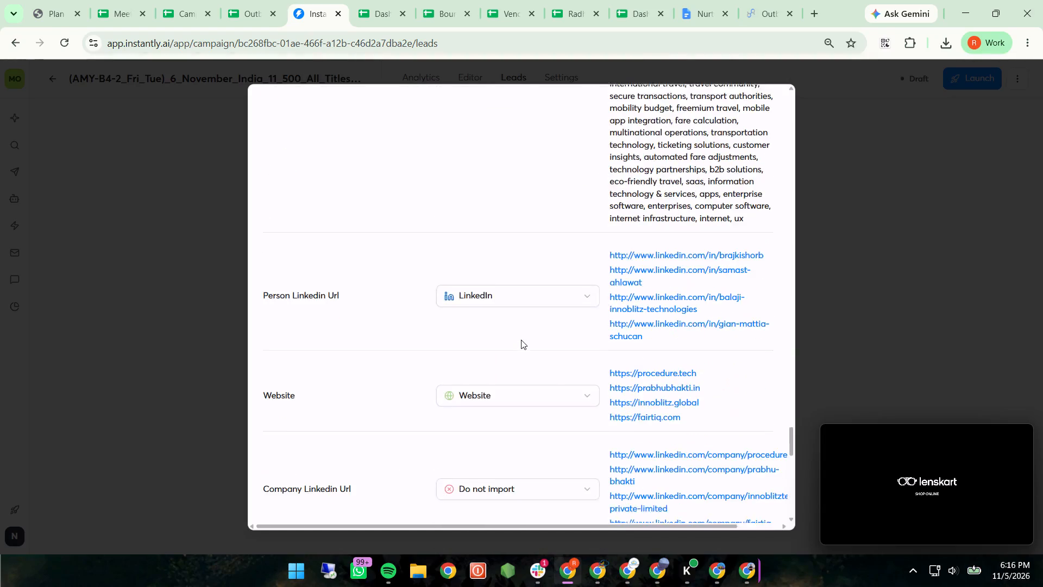
pyautogui.scroll(-8, 521, 340)
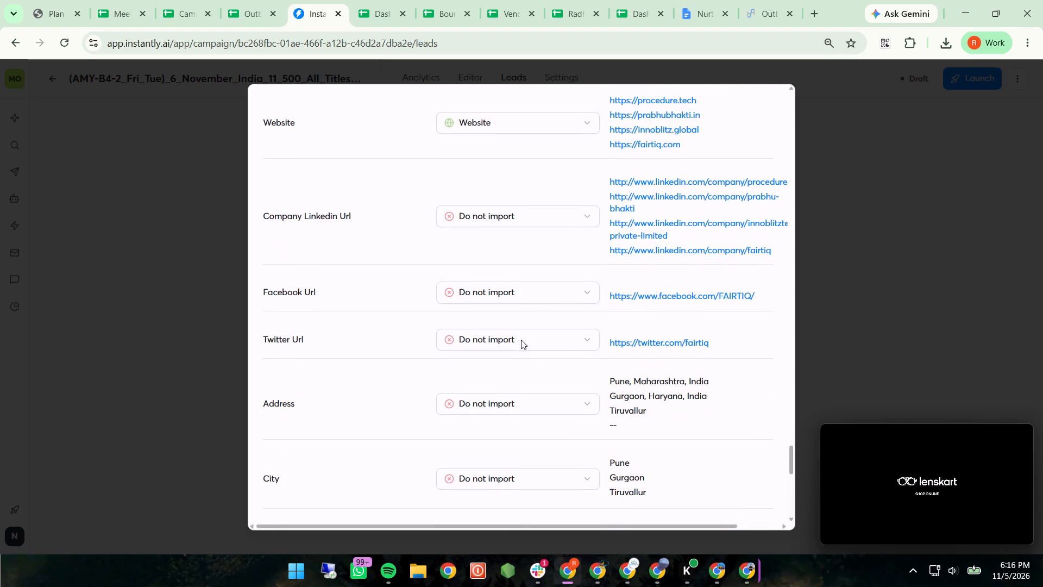
pyautogui.scroll(-2, 521, 340)
pyautogui.click(537, 310)
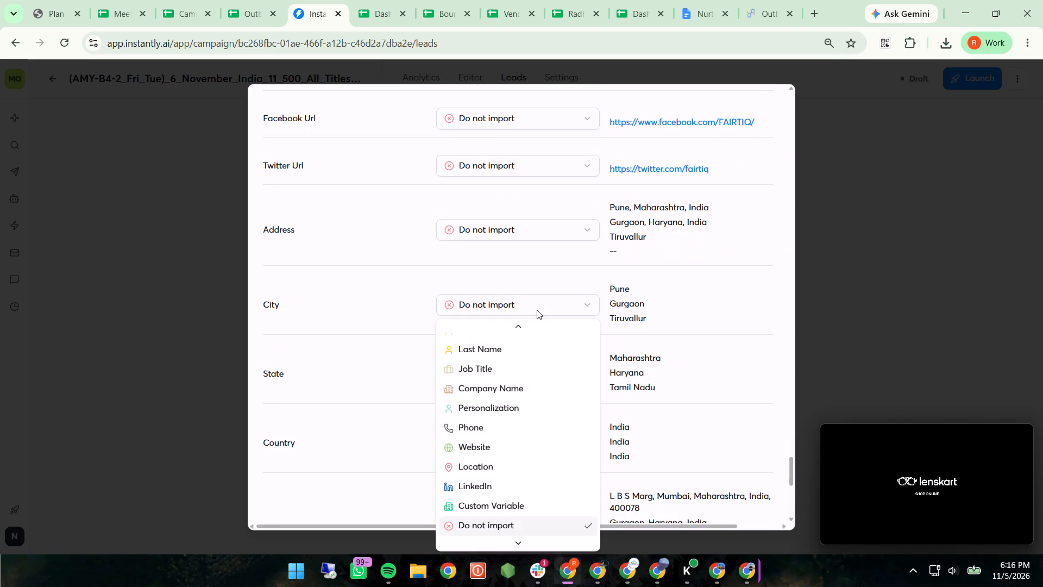
pyautogui.click(474, 507)
pyautogui.scroll(-1, 548, 403)
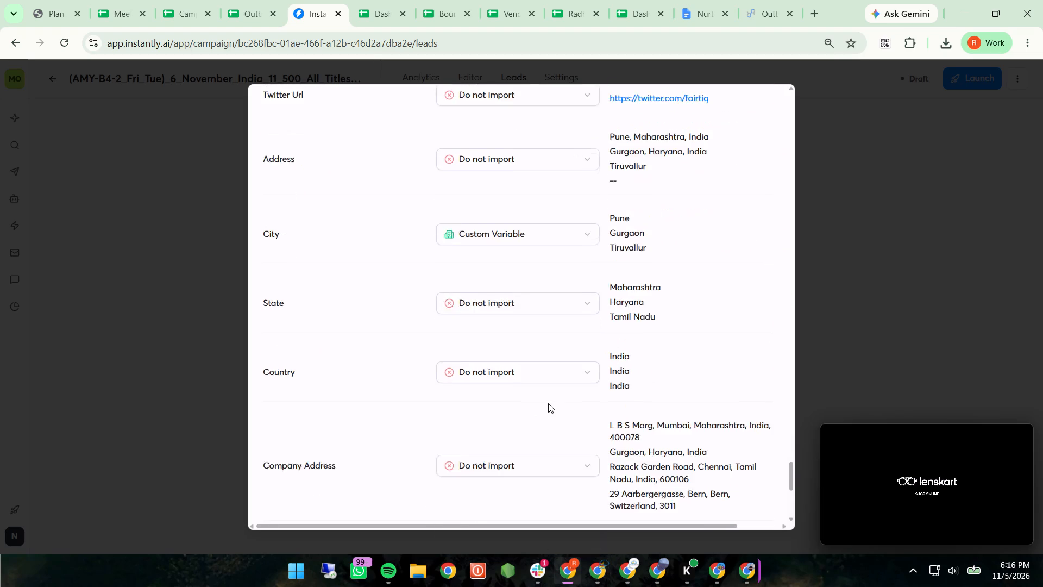
pyautogui.scroll(-1, 548, 403)
pyautogui.click(560, 358)
pyautogui.click(536, 314)
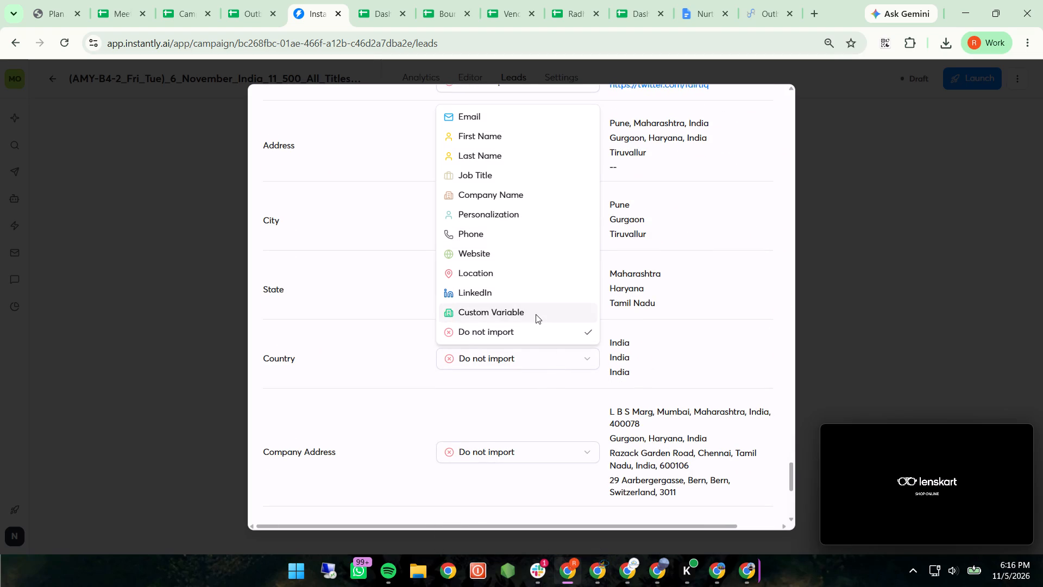
# Turn off the duplicate checks for Campaigns, Lists and The Workspace, and upload all leads.
pyautogui.scroll(-5, 536, 314)
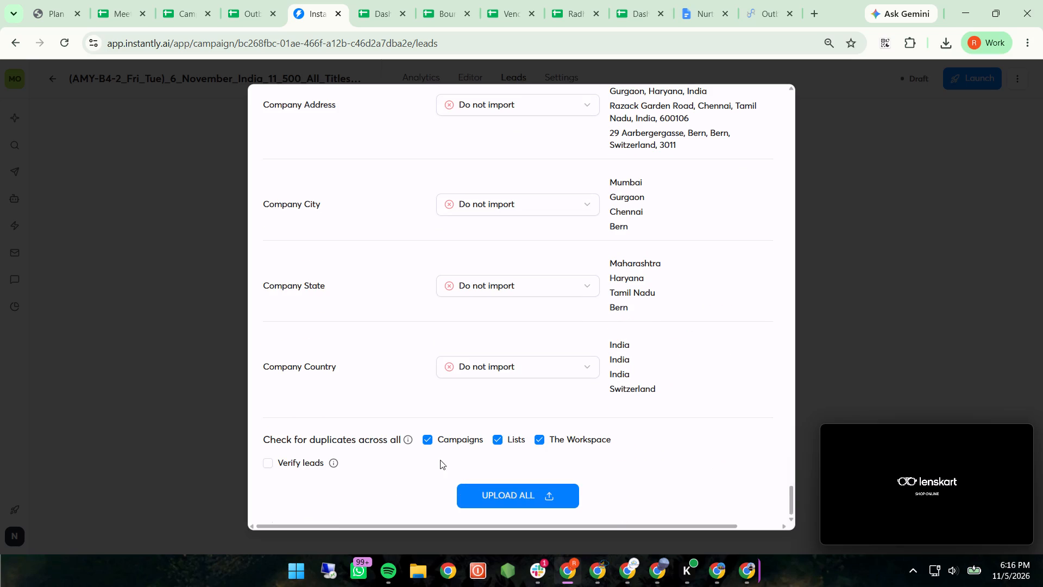
pyautogui.click(428, 441)
pyautogui.click(493, 438)
pyautogui.click(541, 440)
pyautogui.click(514, 494)
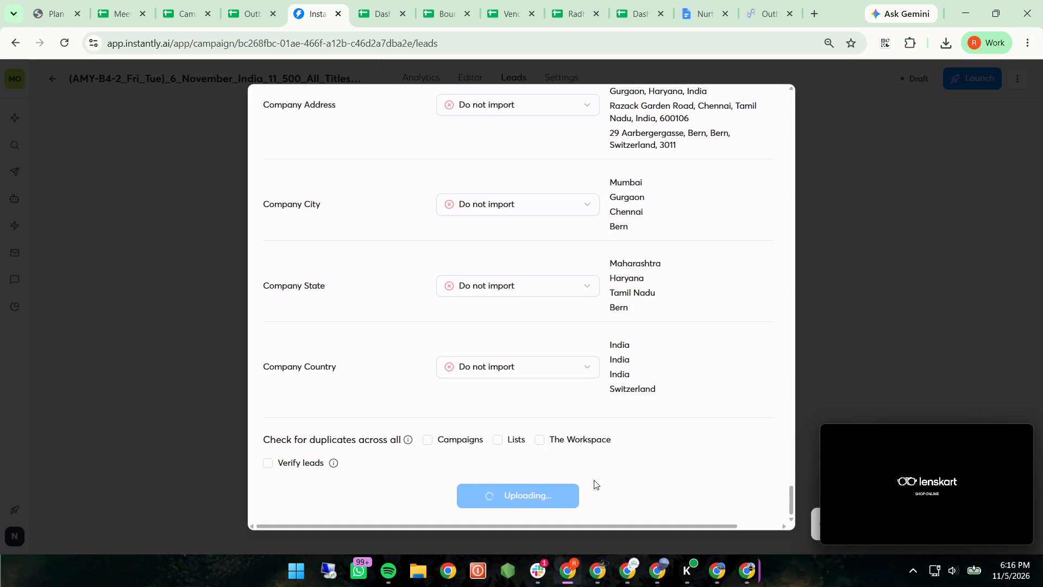
# Move the floating video window aside to read the upload notification, and put it back.
pyautogui.moveTo(925, 454); pyautogui.dragTo(916, 359)
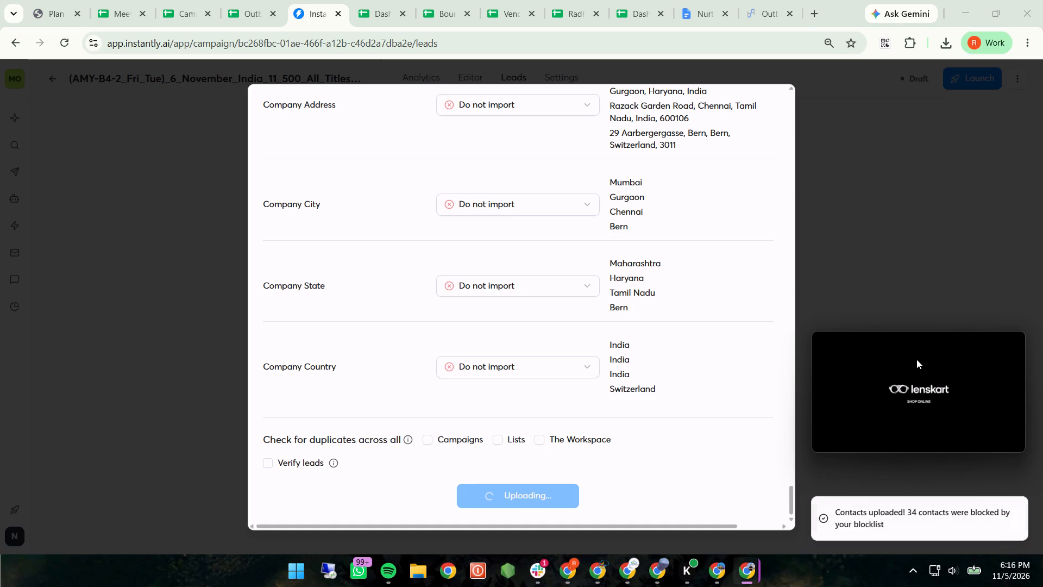
pyautogui.moveTo(916, 359); pyautogui.dragTo(927, 453)
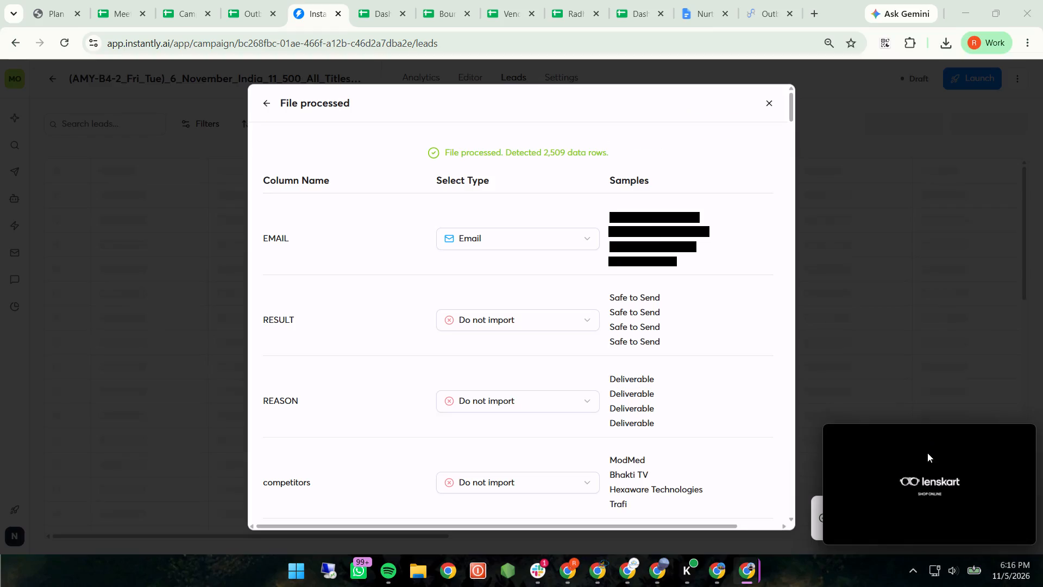
# Close the processed lead file's import window and open the draft India campaign's settings for review.
pyautogui.click(764, 105)
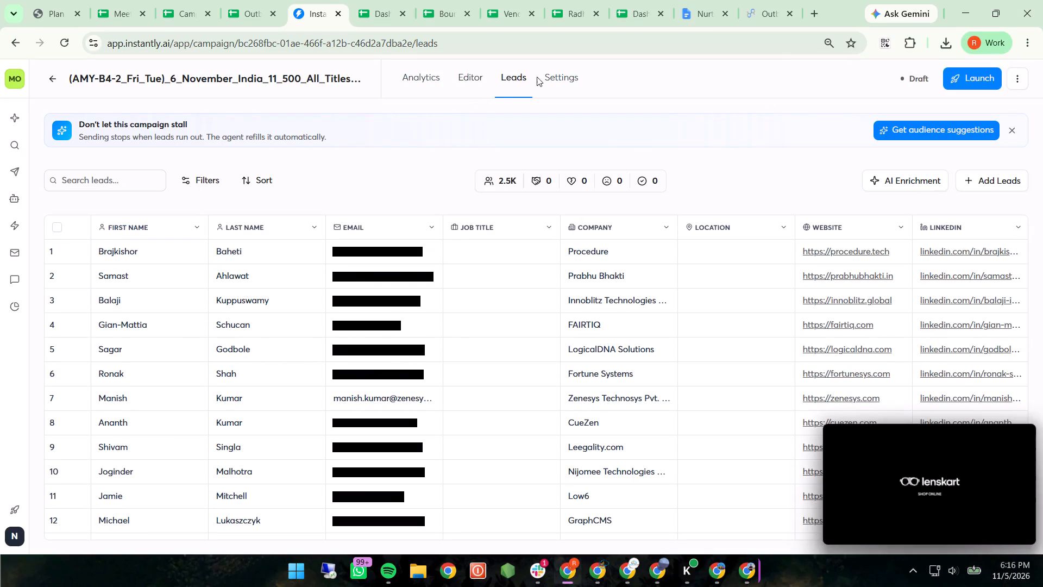
pyautogui.click(542, 75)
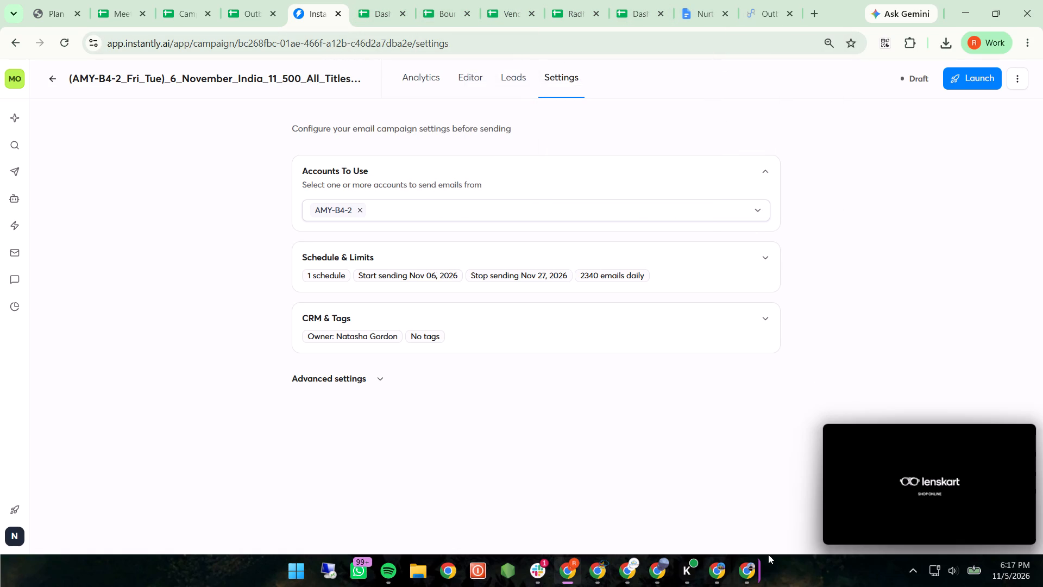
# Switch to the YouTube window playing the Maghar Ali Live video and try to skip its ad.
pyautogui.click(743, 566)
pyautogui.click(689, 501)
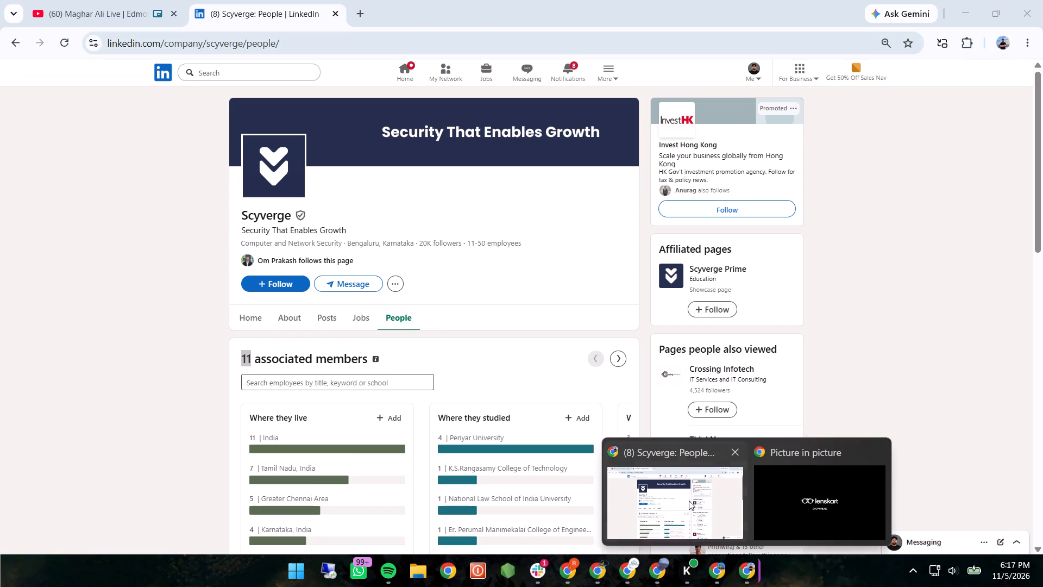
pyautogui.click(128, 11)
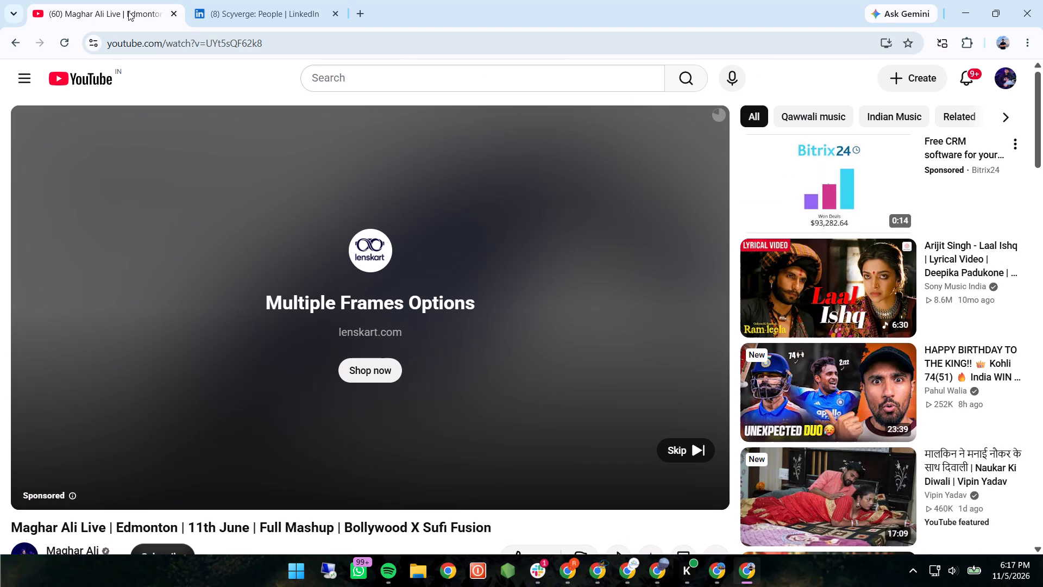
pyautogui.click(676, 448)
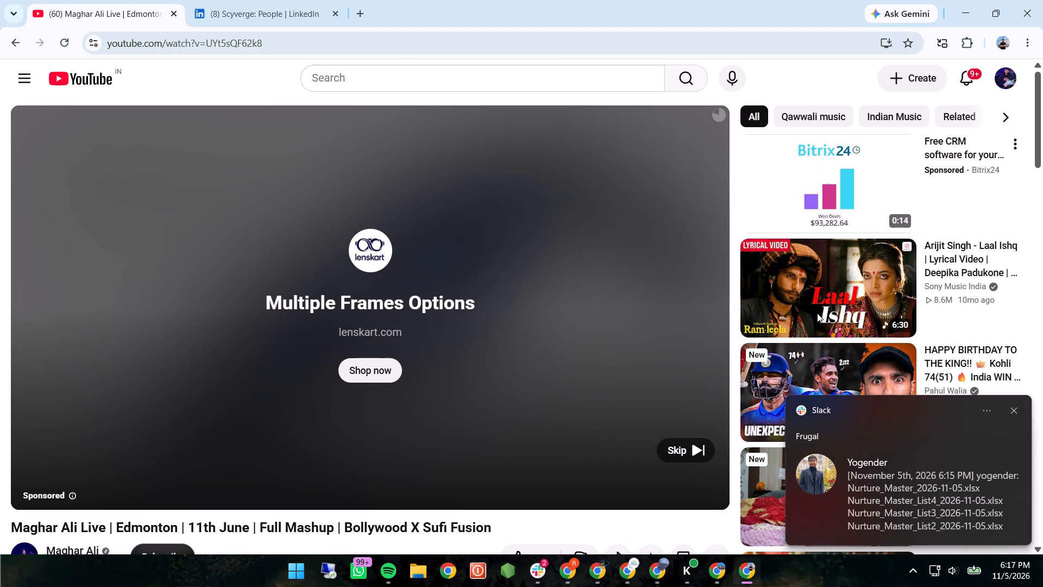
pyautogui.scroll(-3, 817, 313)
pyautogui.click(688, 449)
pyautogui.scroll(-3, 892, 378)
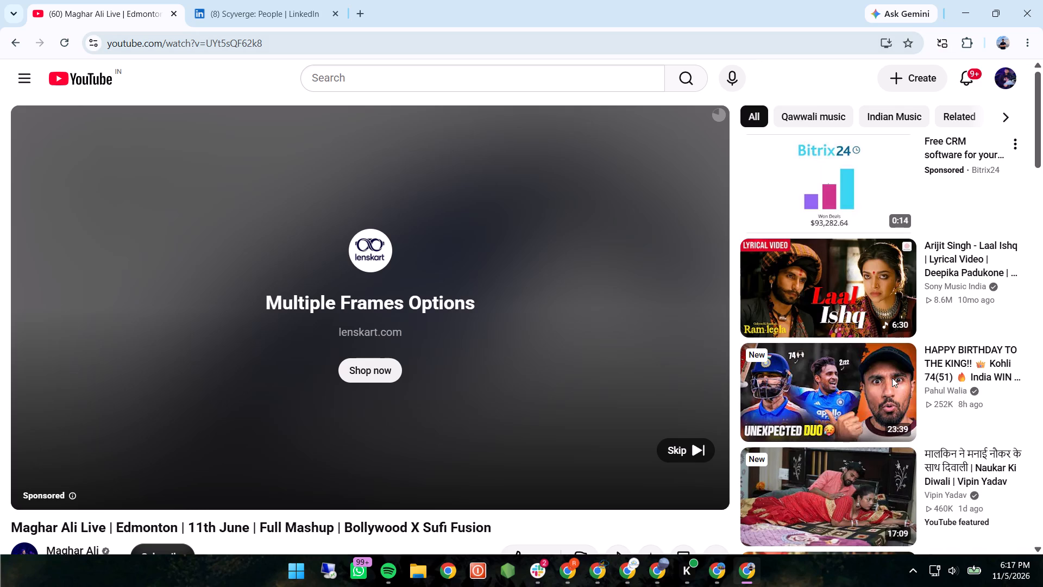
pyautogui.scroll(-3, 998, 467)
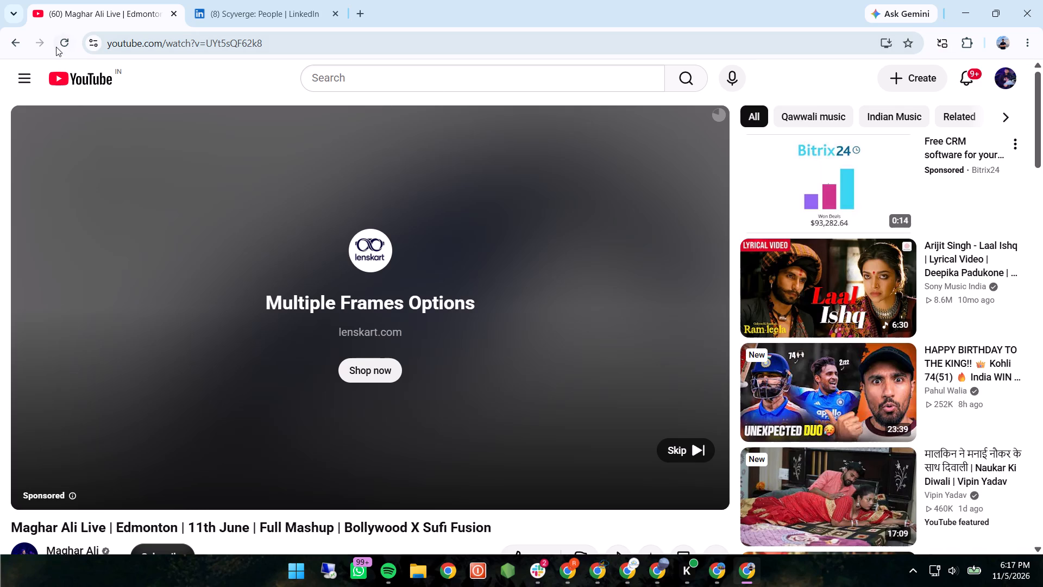
# Reload the stuck YouTube video page and choose to exit it.
pyautogui.click(55, 45)
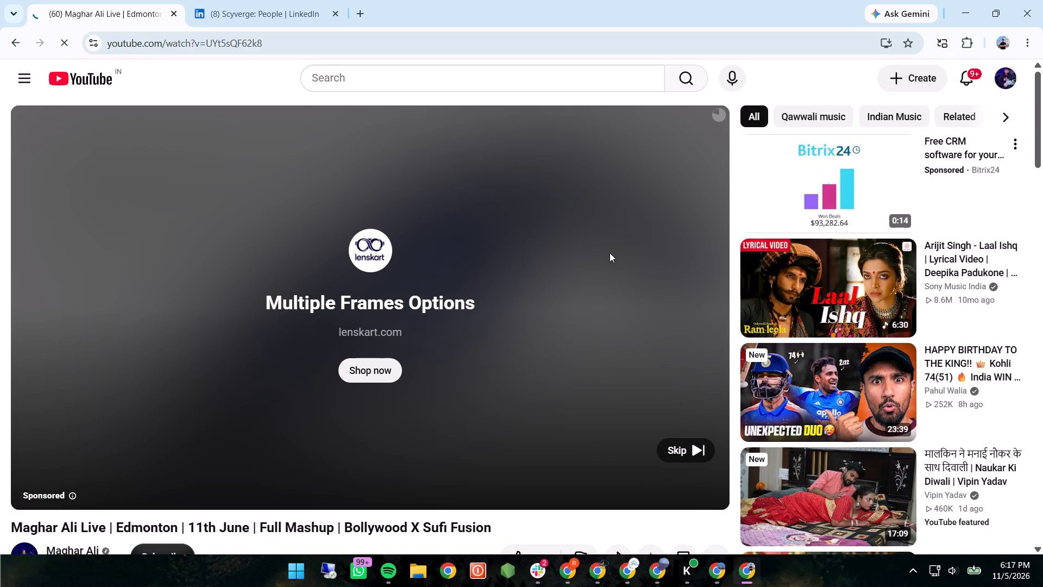
pyautogui.click(616, 205)
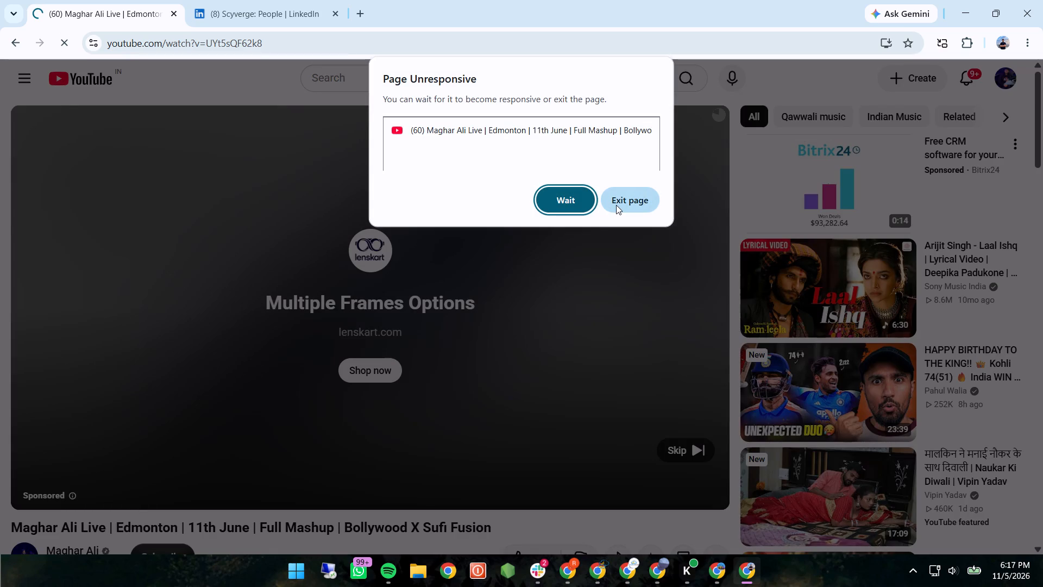
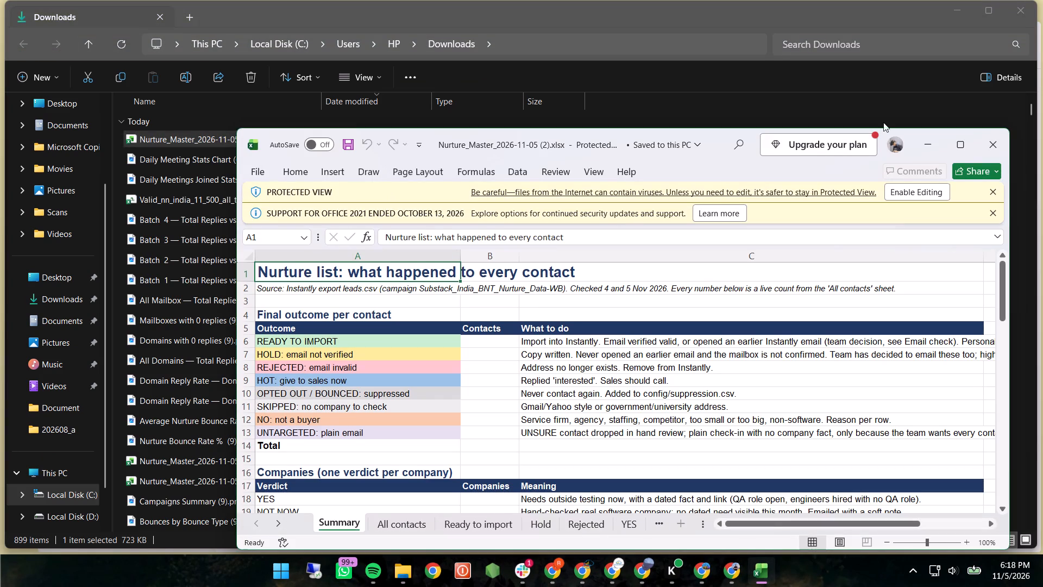
# Enlarge the Nurture_Master workbook window to full screen to read its Summary sheet.
pyautogui.click(956, 141)
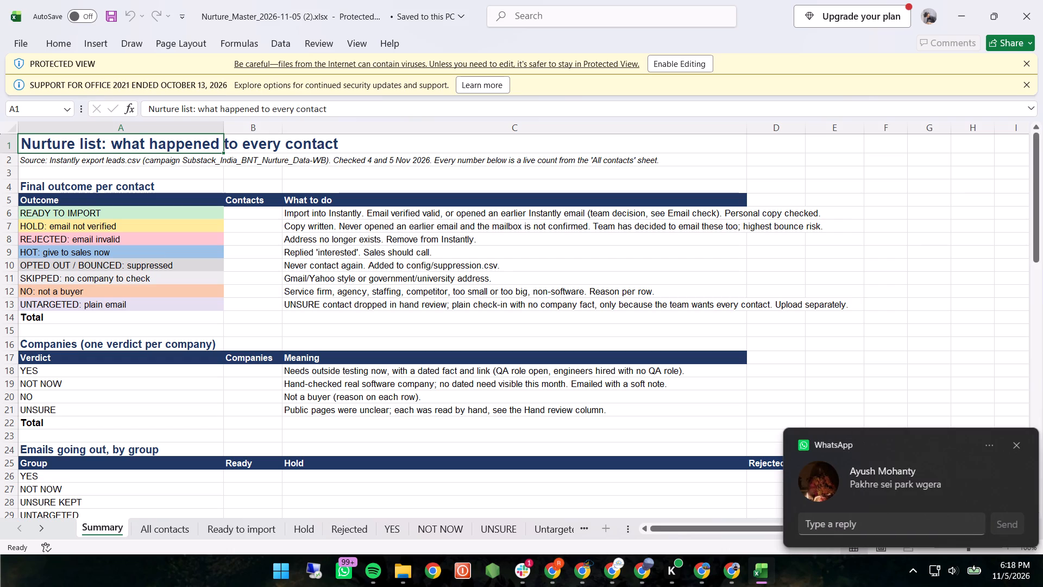
# Dismiss the WhatsApp message notification and switch to the Chrome window with the draft India campaign's settings in Instantly.
pyautogui.click(1014, 445)
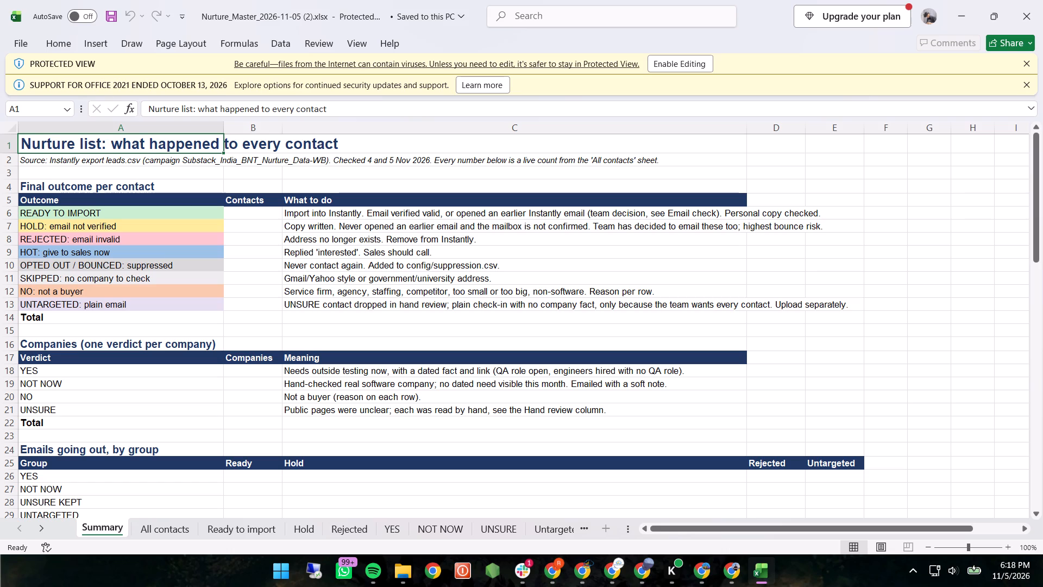
pyautogui.click(557, 567)
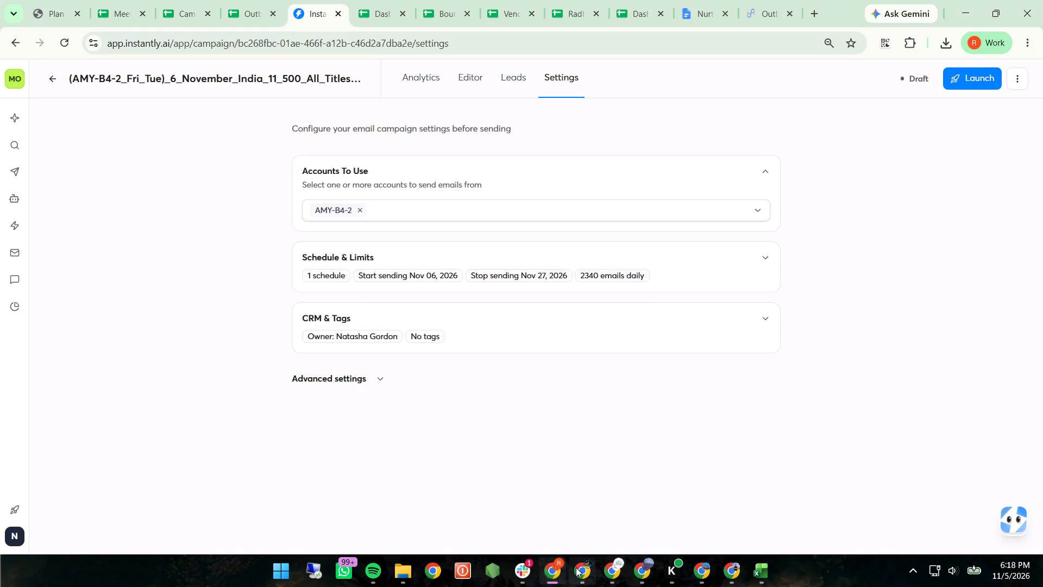
# Switch to the Google Calendar window and review the details of Friday, November 6's Scyverge and Frugal Testing meeting.
pyautogui.click(577, 567)
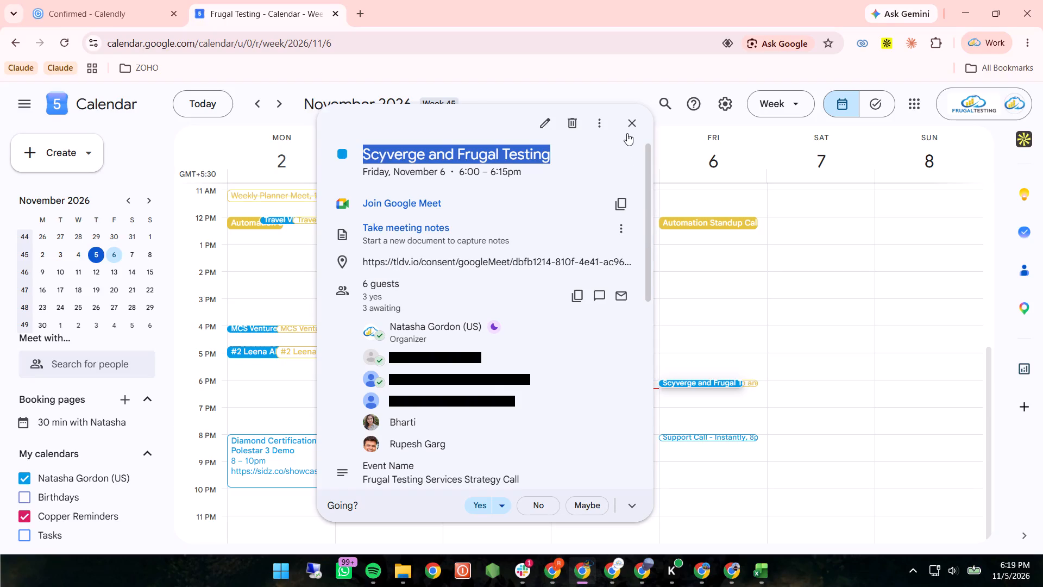
pyautogui.click(631, 129)
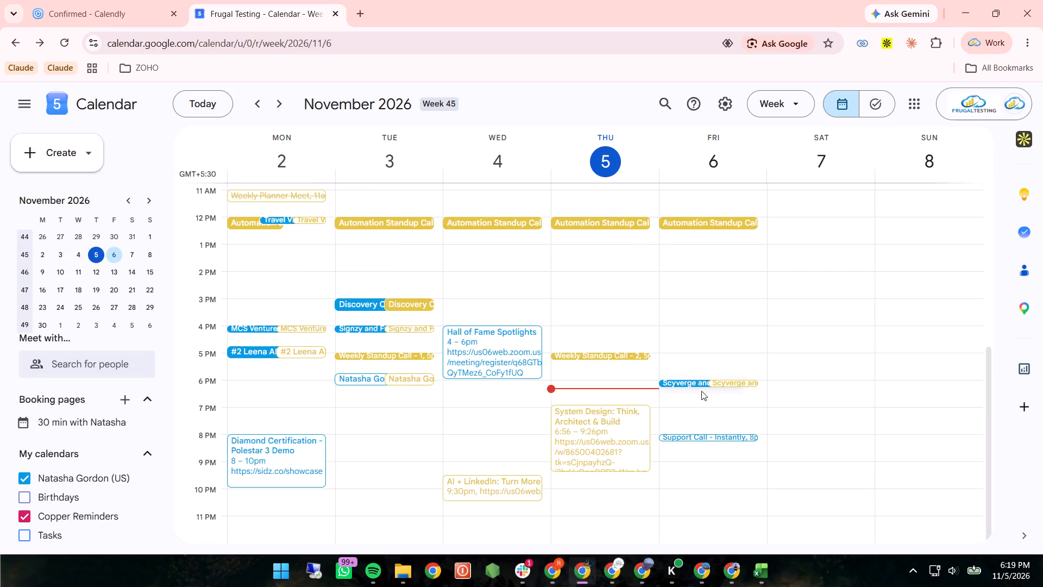
pyautogui.click(688, 385)
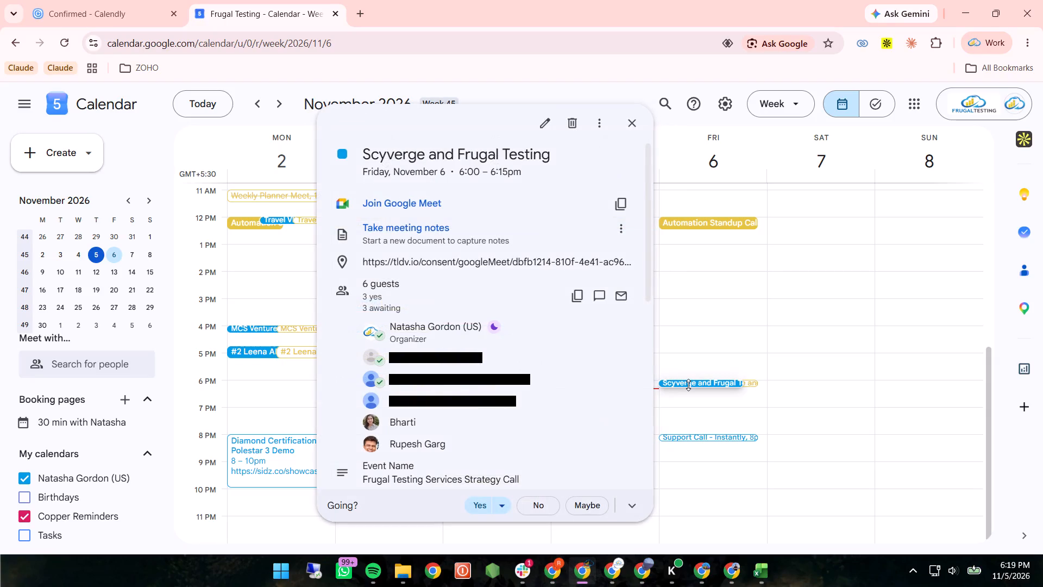
pyautogui.click(746, 333)
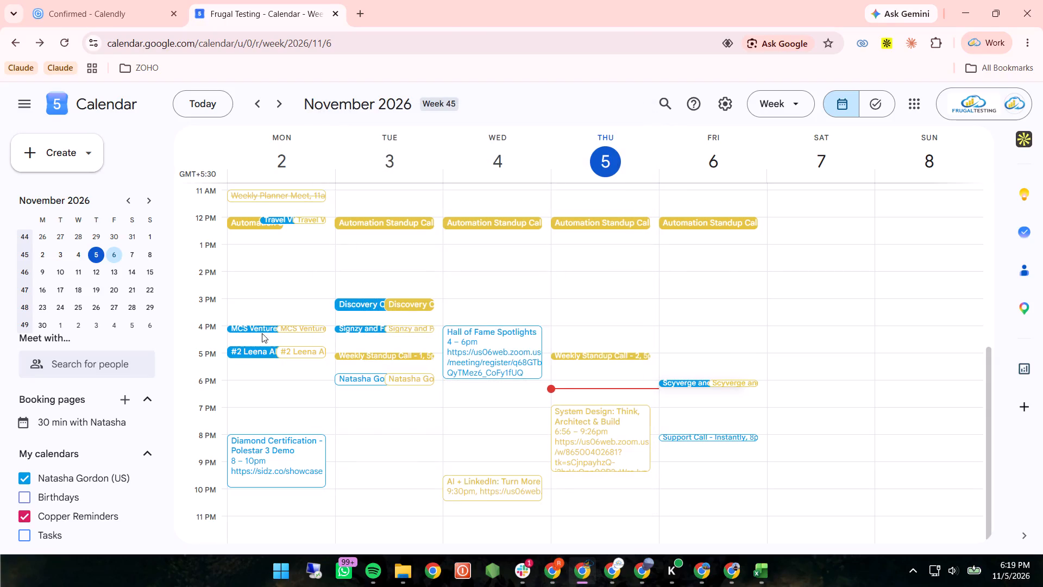
# Go to the week of November 9 and review the Embee Software and National Informatics Centre meeting details.
pyautogui.click(66, 273)
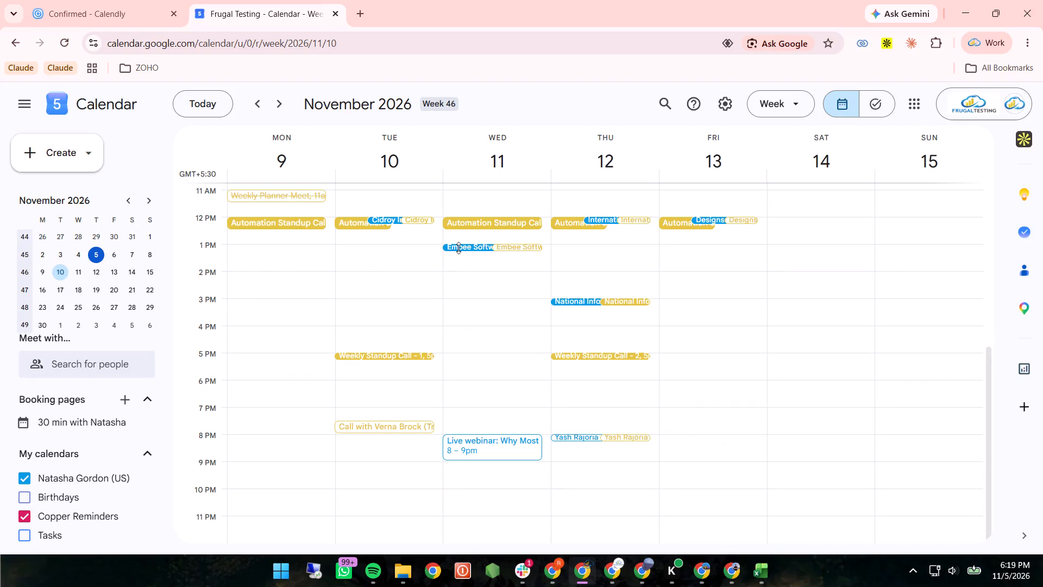
pyautogui.click(465, 248)
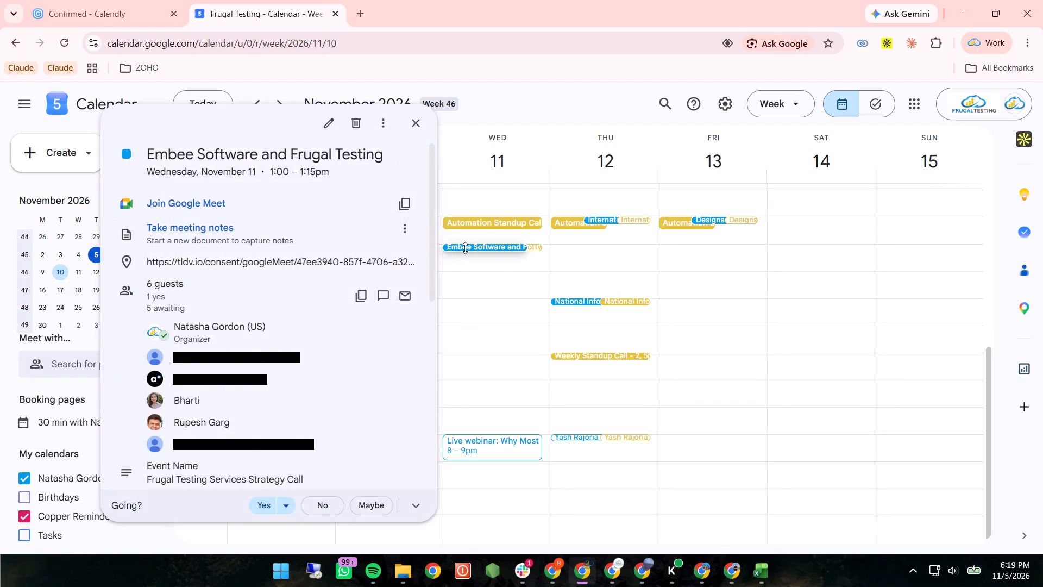
pyautogui.click(574, 299)
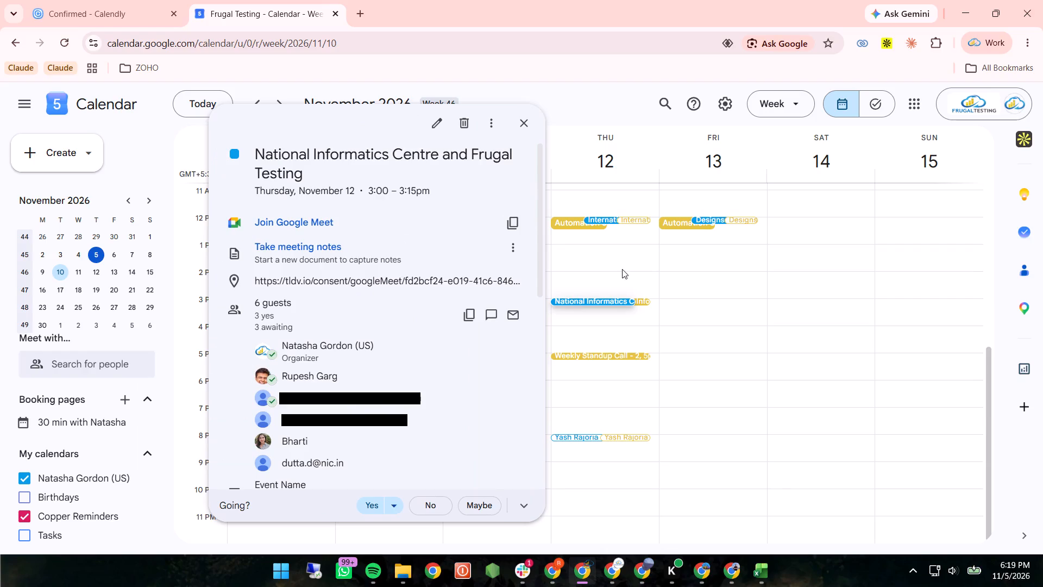
# Open Friday, November 13's Designscape Technologies and Frugal Testing meeting and review its details.
pyautogui.click(709, 217)
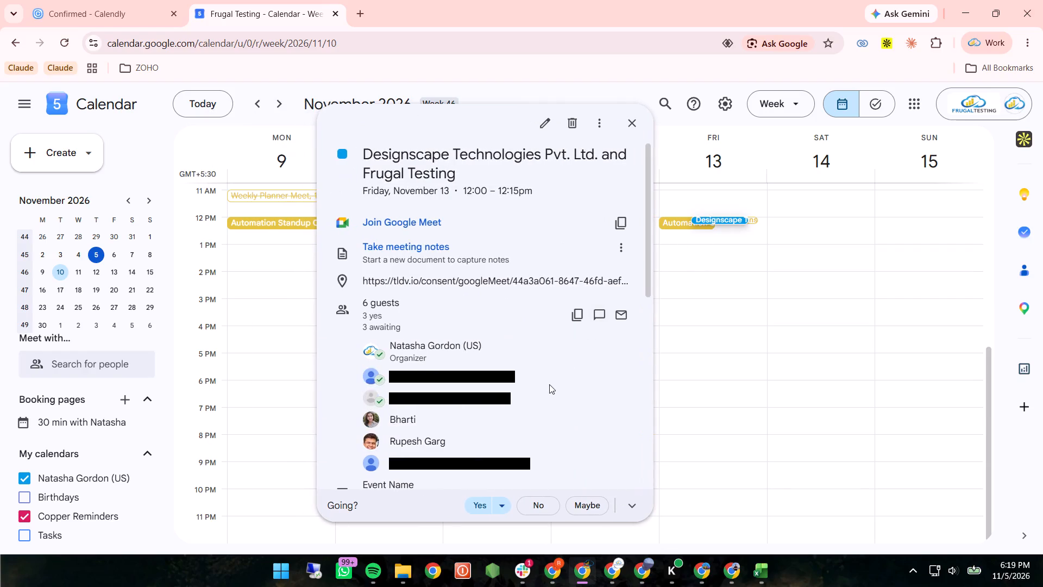
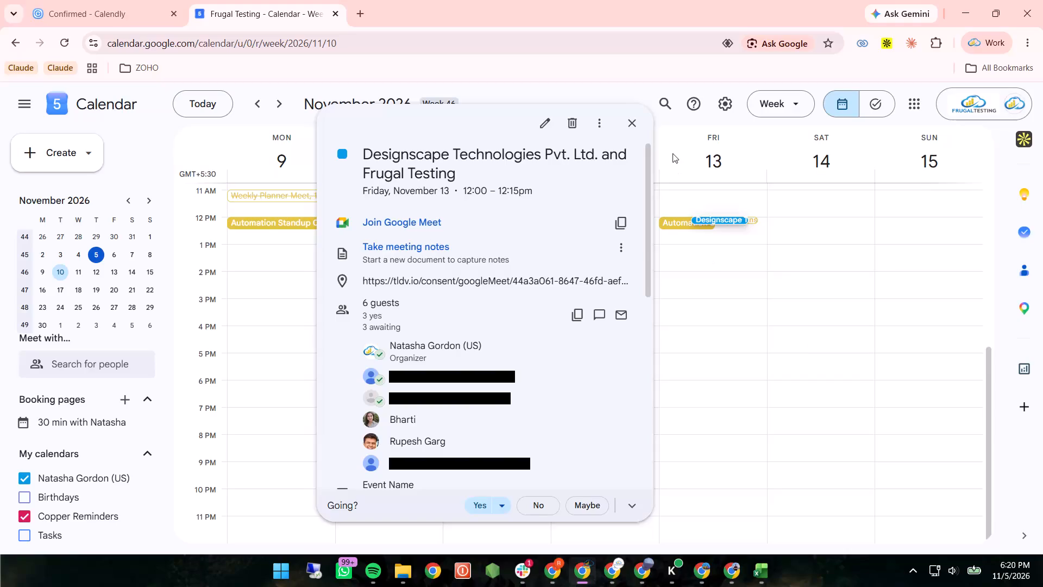
# Close the details of Friday, November 13's Designscape Technologies and Frugal Testing meeting to return to the week view.
pyautogui.click(633, 122)
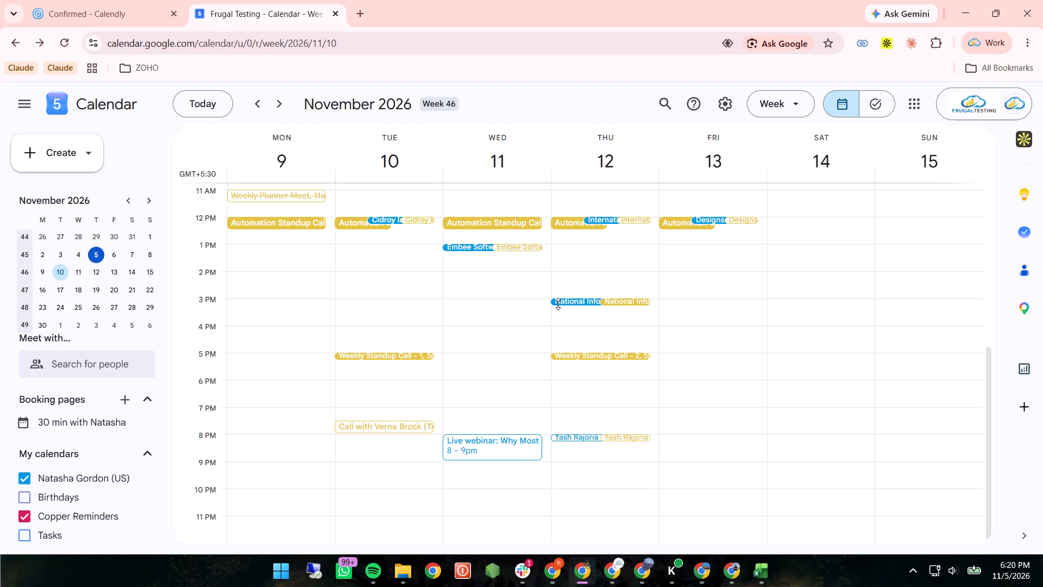
# In the Instantly campaign's email sequence, set the wait after email 1 to 4 days and lengthen the wait after email 2 by one day.
pyautogui.click(544, 576)
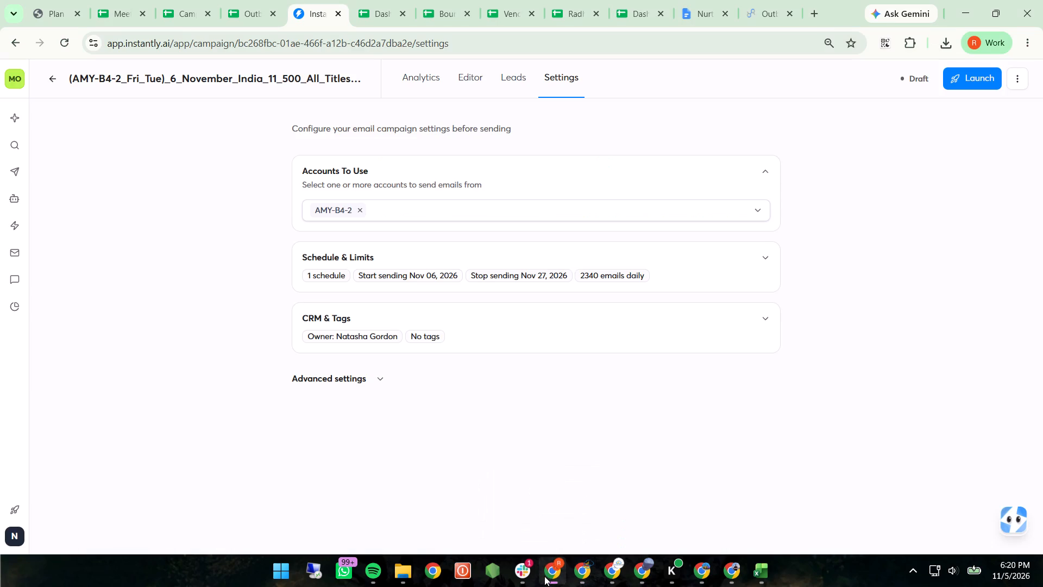
pyautogui.click(471, 78)
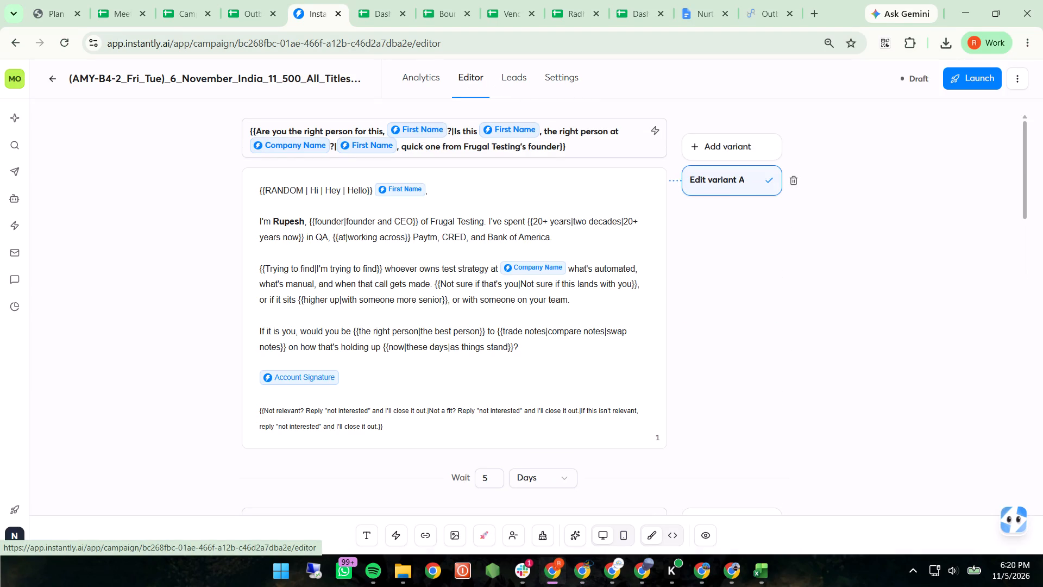
pyautogui.scroll(-1, 537, 340)
pyautogui.click(497, 339)
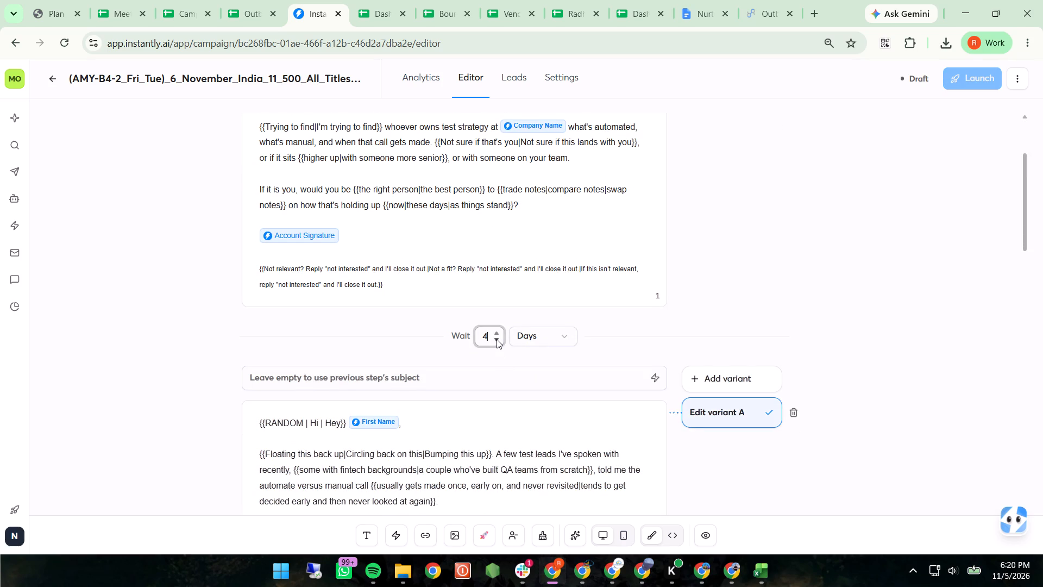
pyautogui.scroll(-3, 643, 358)
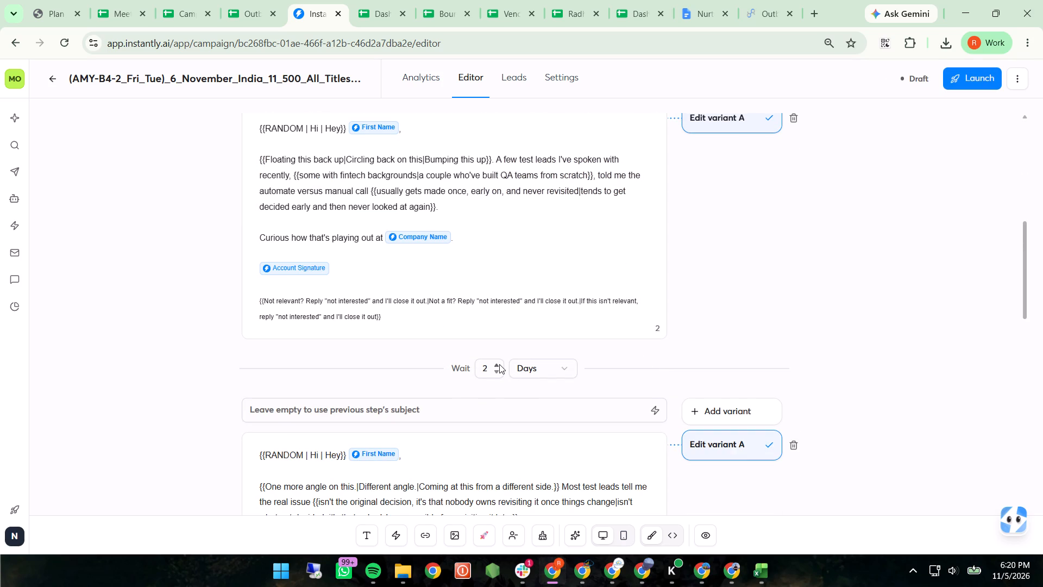
pyautogui.click(499, 364)
# Set the waits after the third and fourth emails in the sequence to 4 days each.
pyautogui.scroll(-3, 604, 385)
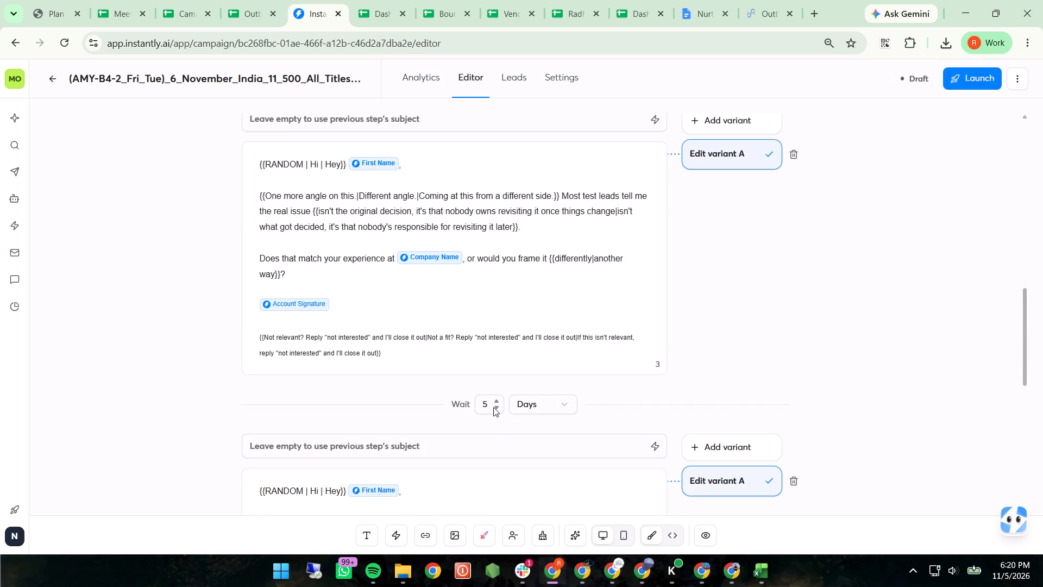
pyautogui.click(497, 407)
pyautogui.scroll(-4, 667, 380)
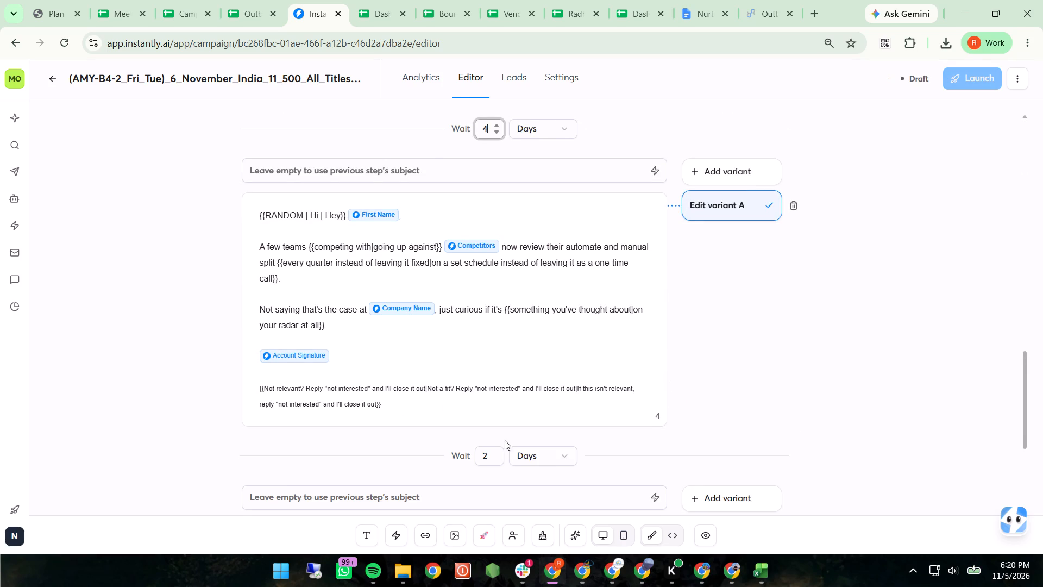
pyautogui.moveTo(496, 452); pyautogui.dragTo(617, 397)
pyautogui.scroll(-1, 617, 397)
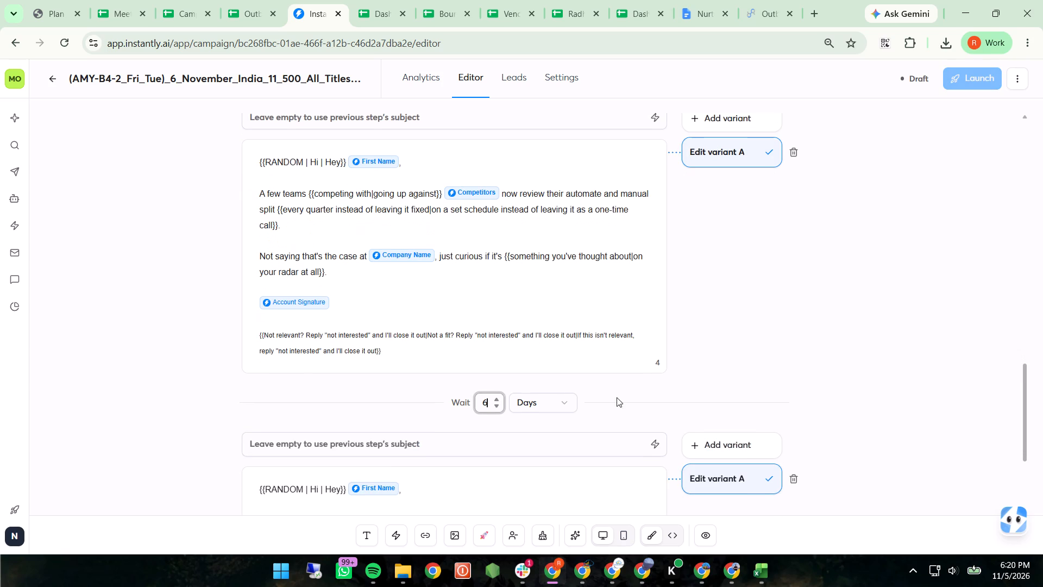
pyautogui.tripleClick(497, 407)
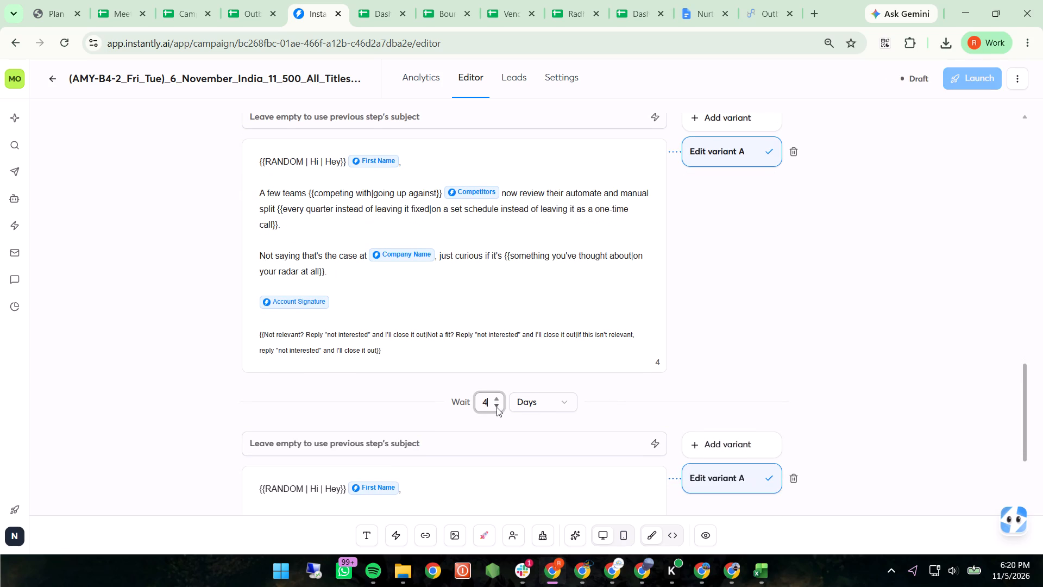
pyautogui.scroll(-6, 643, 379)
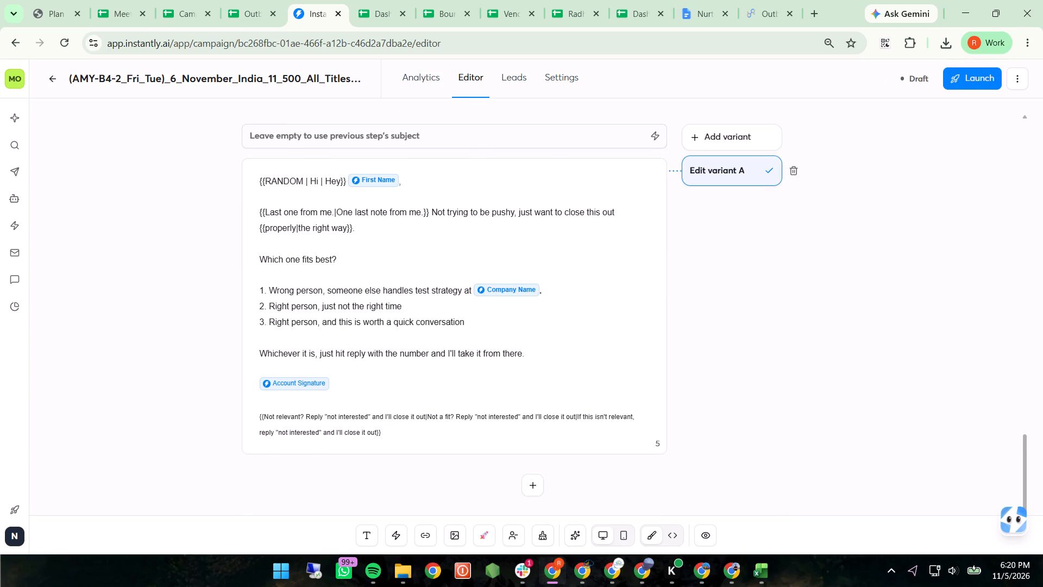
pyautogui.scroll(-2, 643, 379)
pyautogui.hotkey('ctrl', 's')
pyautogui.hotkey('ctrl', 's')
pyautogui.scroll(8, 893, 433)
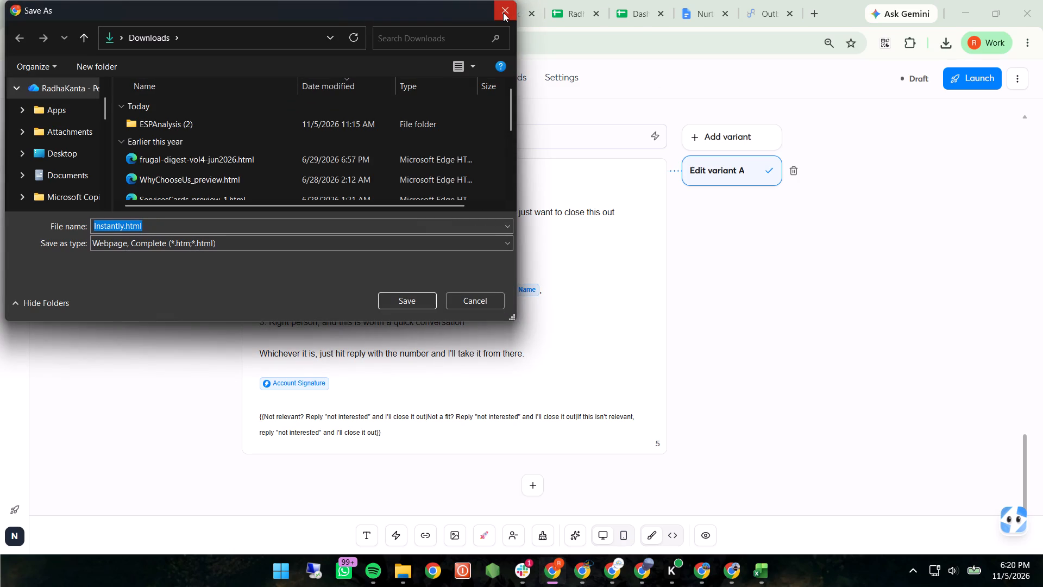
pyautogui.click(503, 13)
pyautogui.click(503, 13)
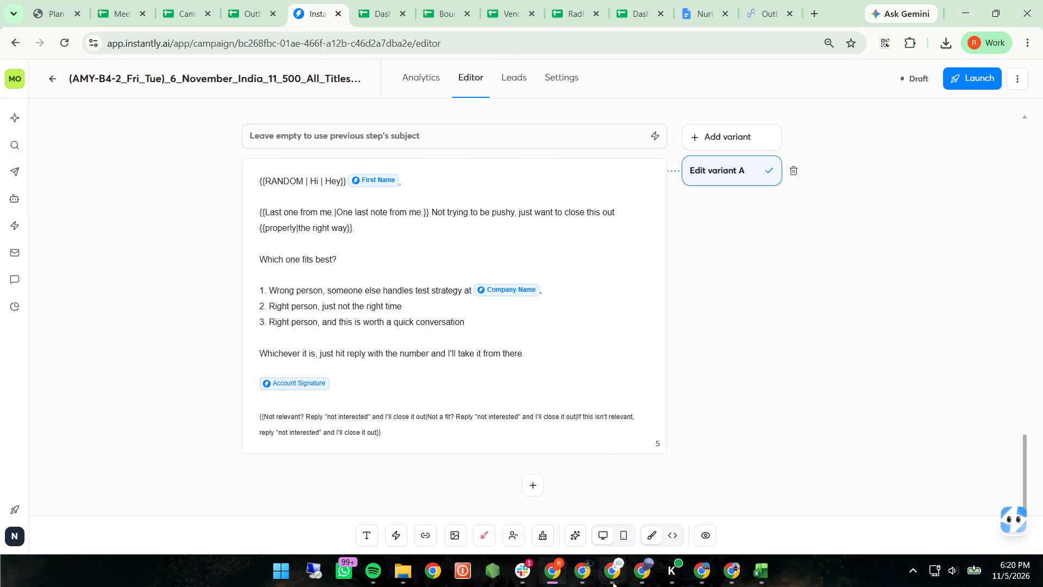
# Switch to the Scyverge LinkedIn window, play the Tareefan lyrical mix on YouTube in a new tab, skipping its ad, and return to LinkedIn.
pyautogui.click(737, 565)
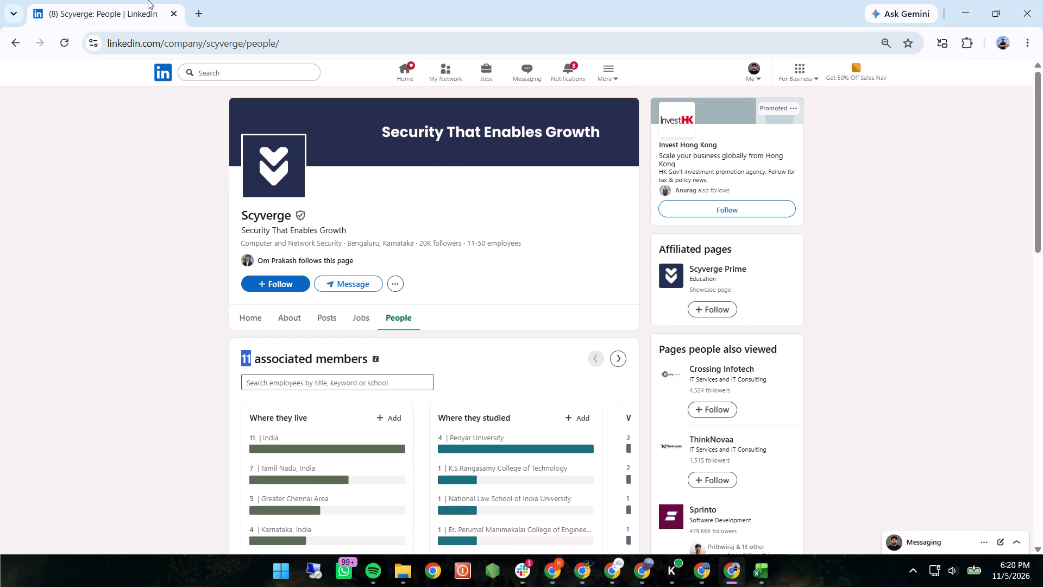
pyautogui.click(206, 13)
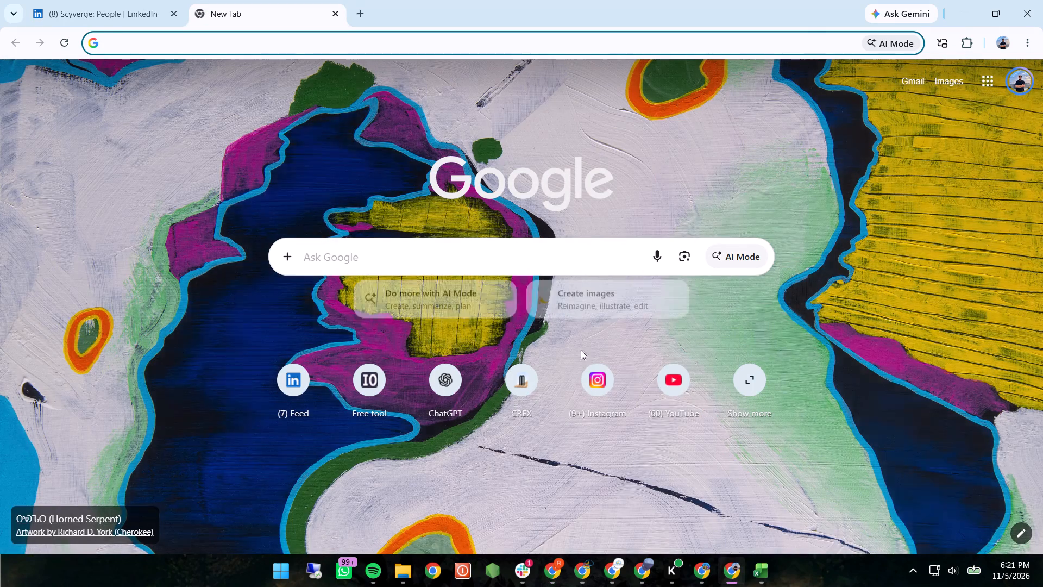
pyautogui.click(654, 382)
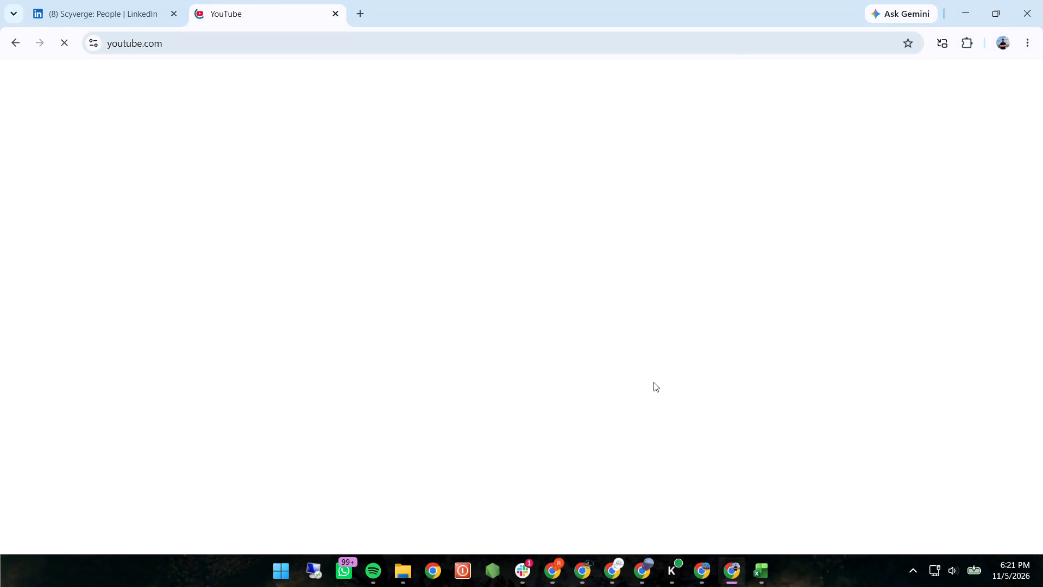
pyautogui.scroll(-1, 586, 274)
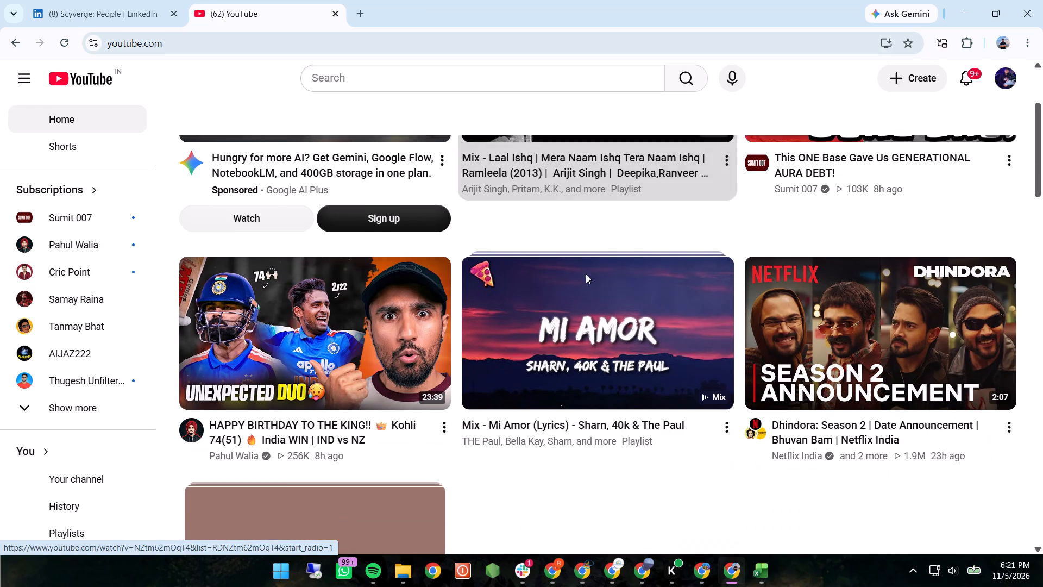
pyautogui.scroll(-4, 586, 274)
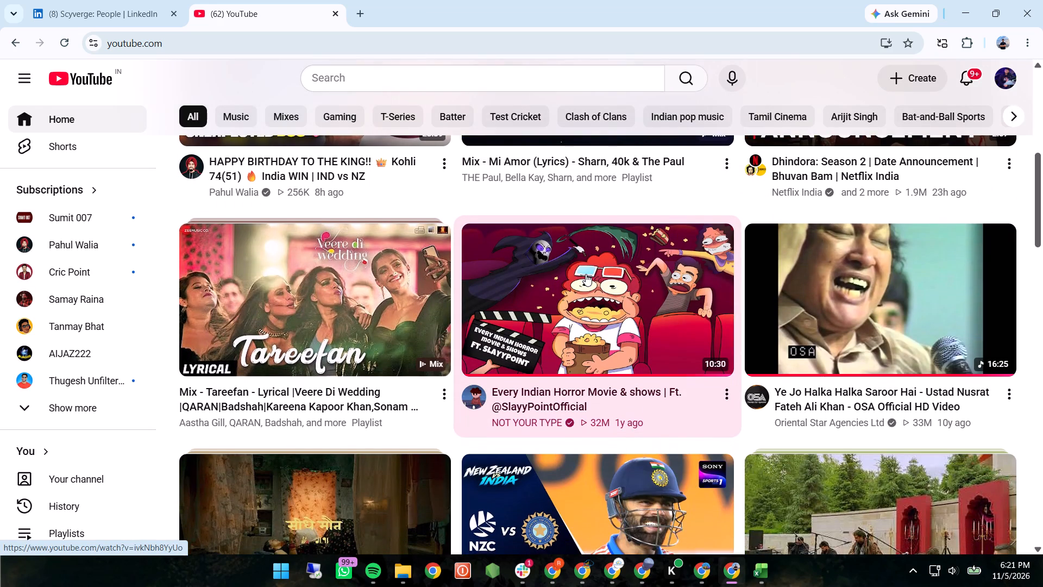
pyautogui.scroll(-1, 586, 274)
pyautogui.click(414, 290)
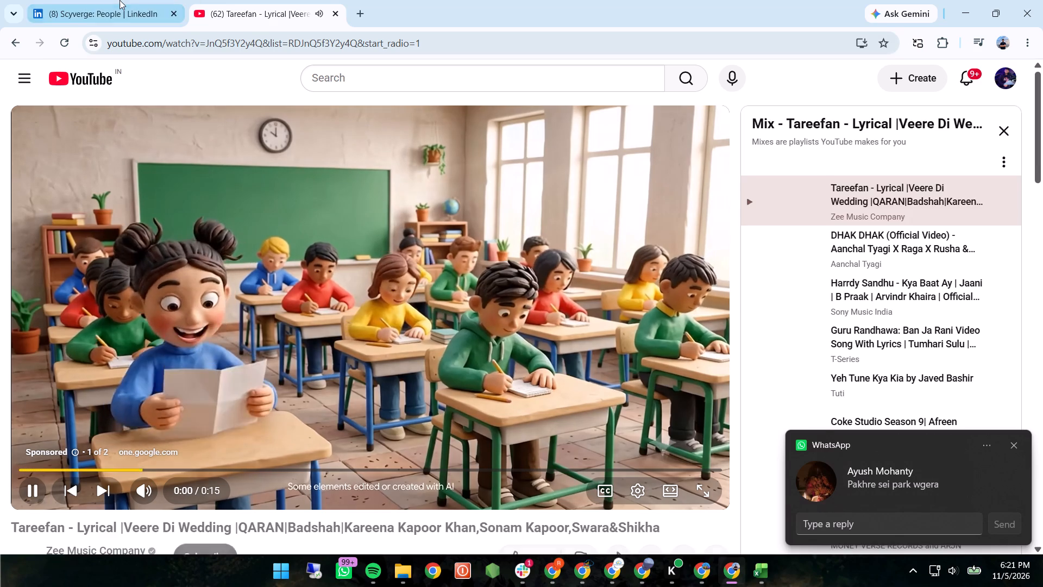
pyautogui.click(120, 0)
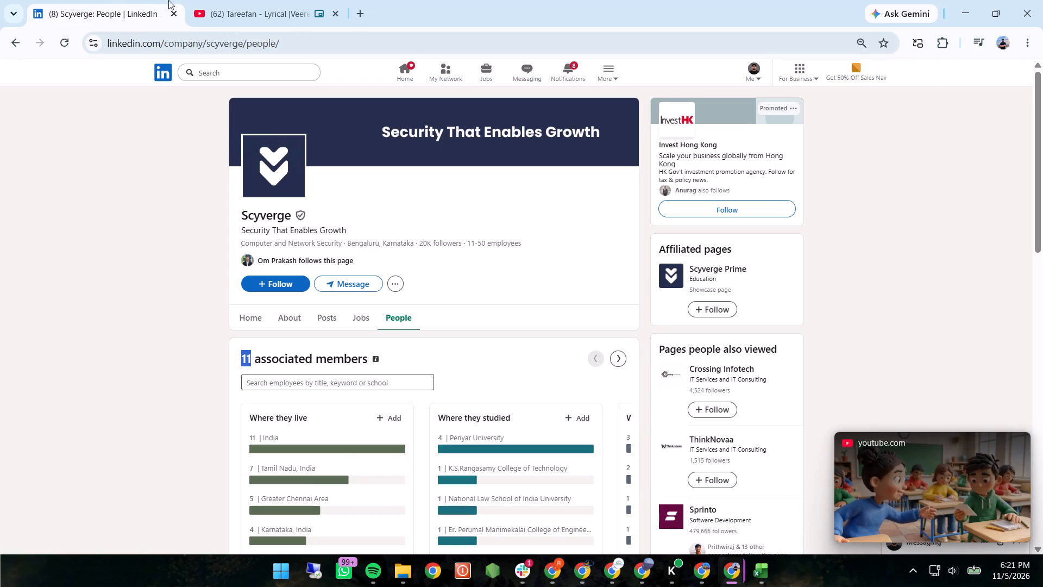
pyautogui.click(276, 2)
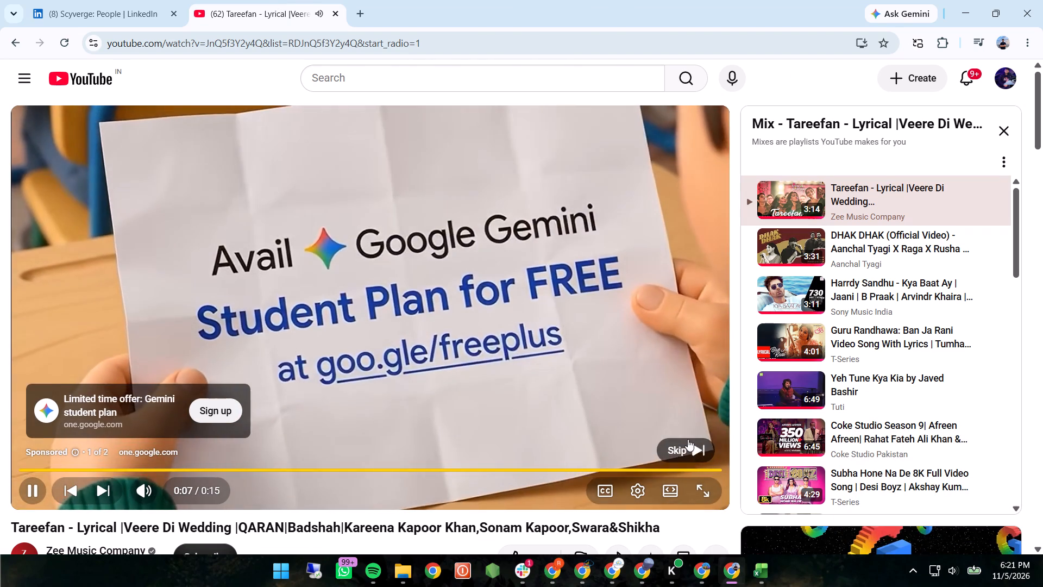
pyautogui.click(684, 448)
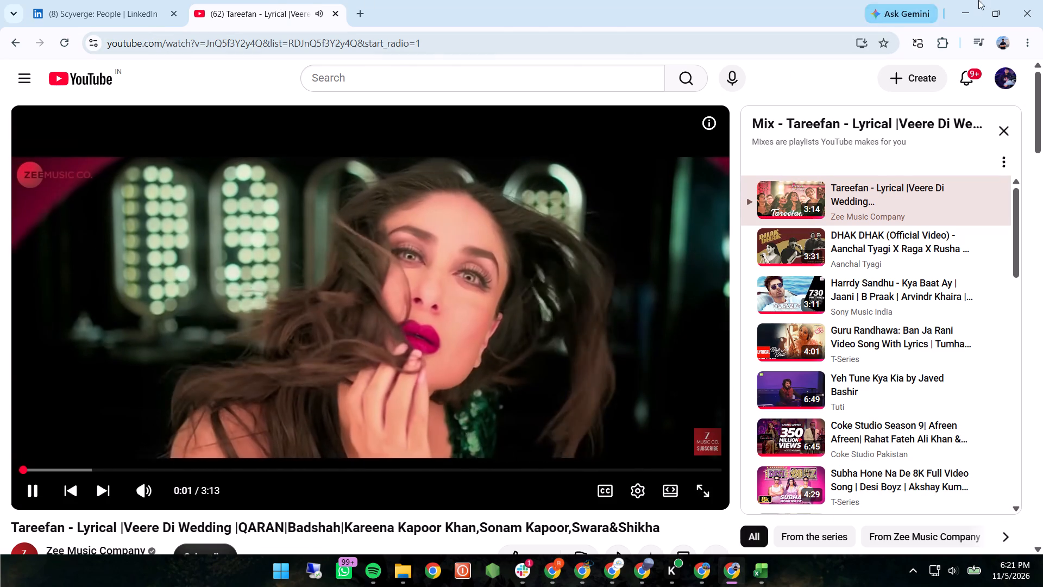
pyautogui.click(111, 0)
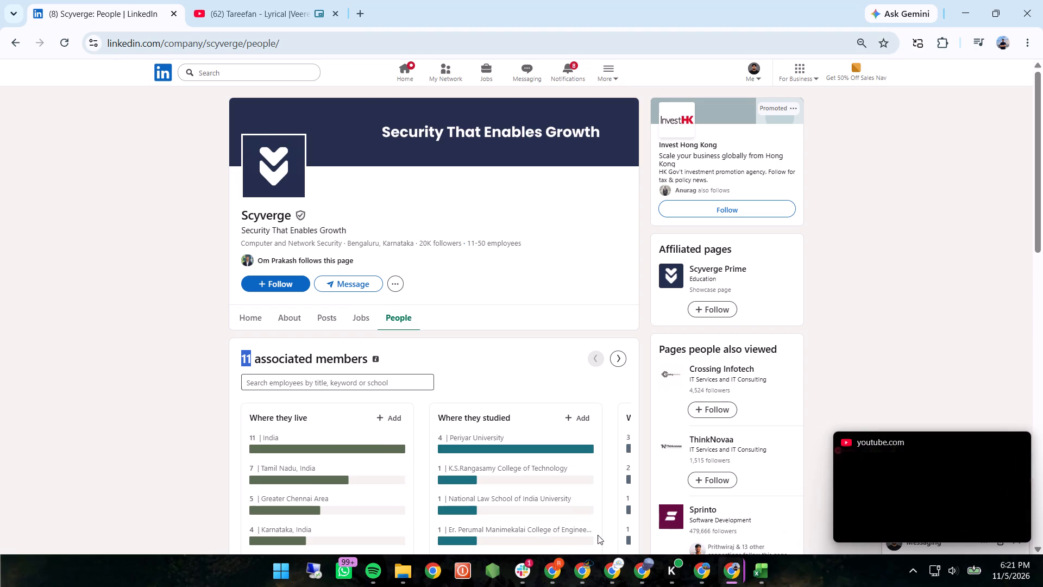
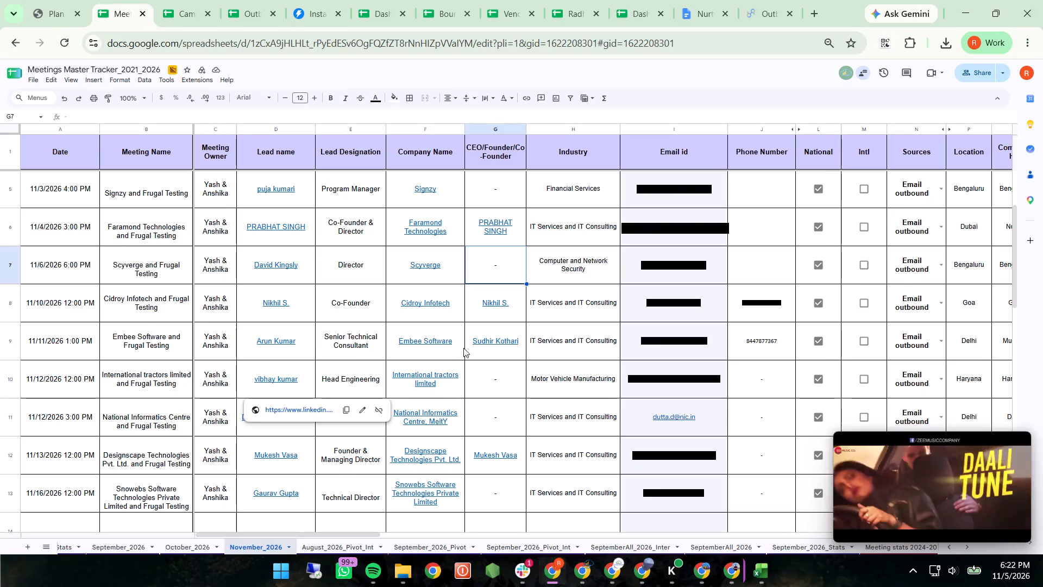
# Capture a screenshot of the November_2026 sheet's header and the 11/6/2026 Scyverge meeting row, spanning the Date through BANT fit columns.
pyautogui.scroll(-1, 472, 347)
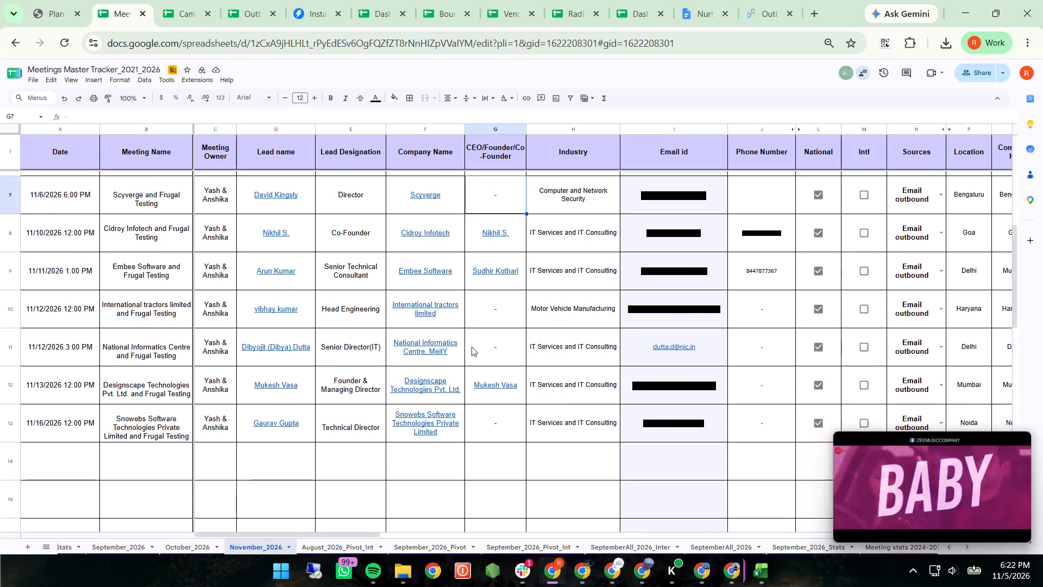
pyautogui.scroll(-1, 472, 347)
pyautogui.hscroll(4, 472, 347)
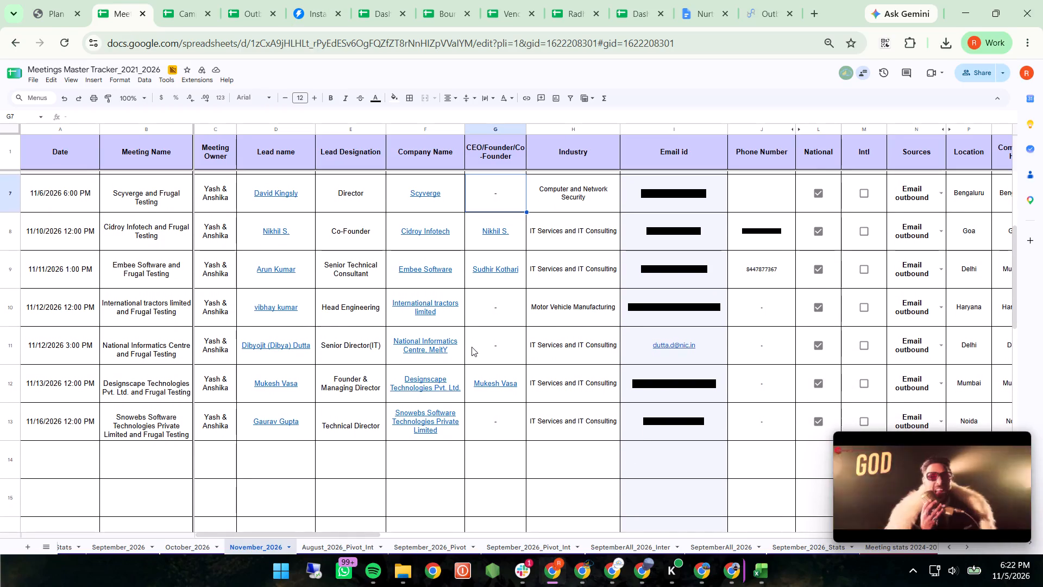
pyautogui.hscroll(4, 612, 344)
pyautogui.click(544, 466)
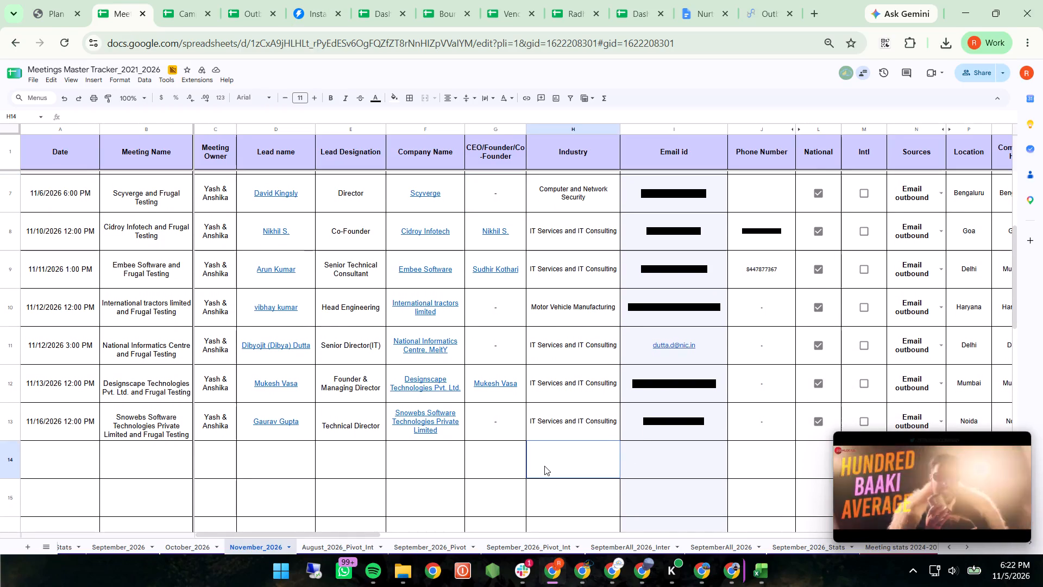
pyautogui.hotkey('shift', '_')
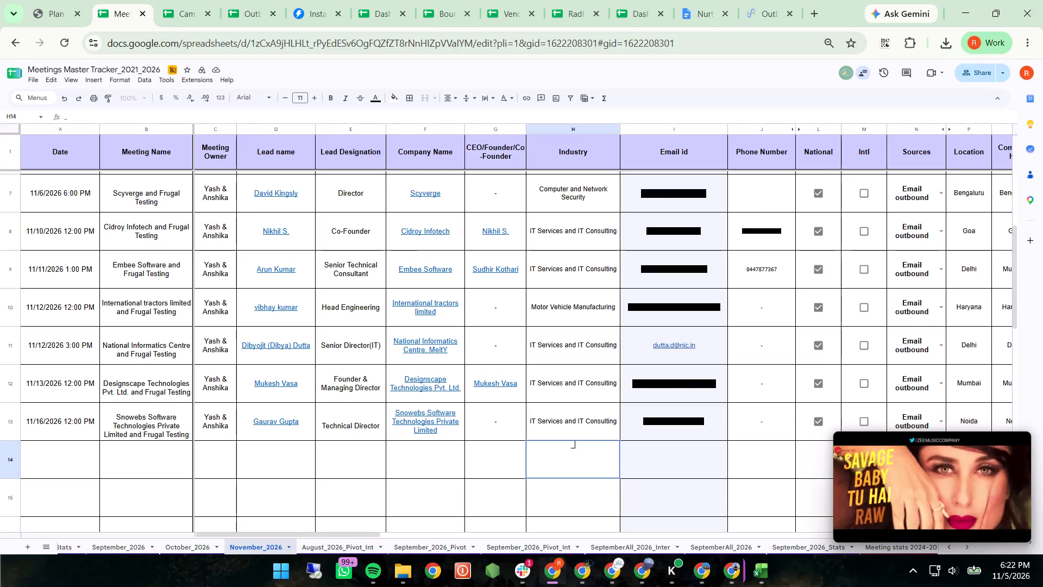
pyautogui.press('BackSpace')
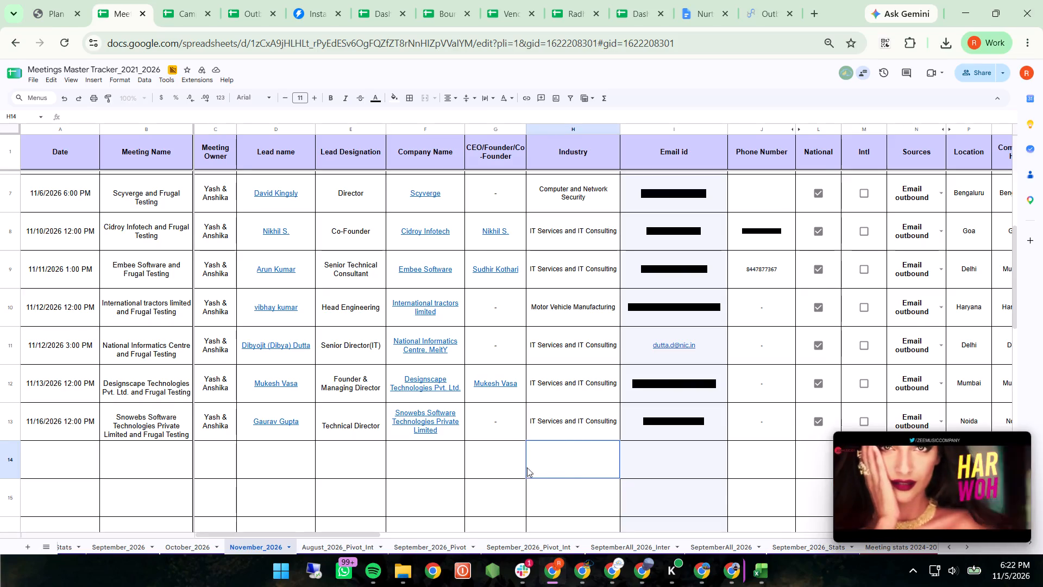
pyautogui.click(507, 465)
pyautogui.hotkey('ctrl', '-')
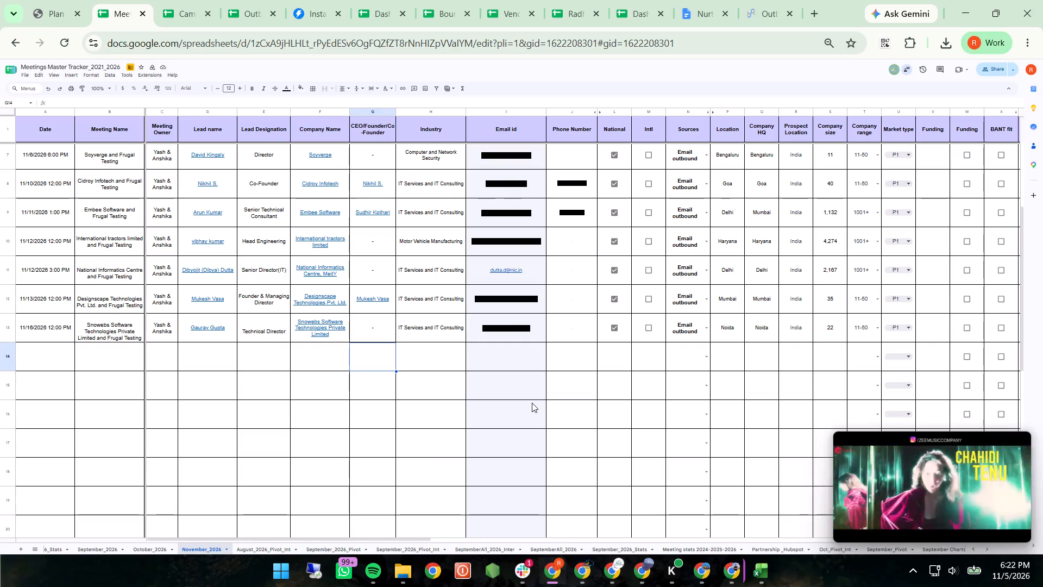
pyautogui.press('shift+super+s')
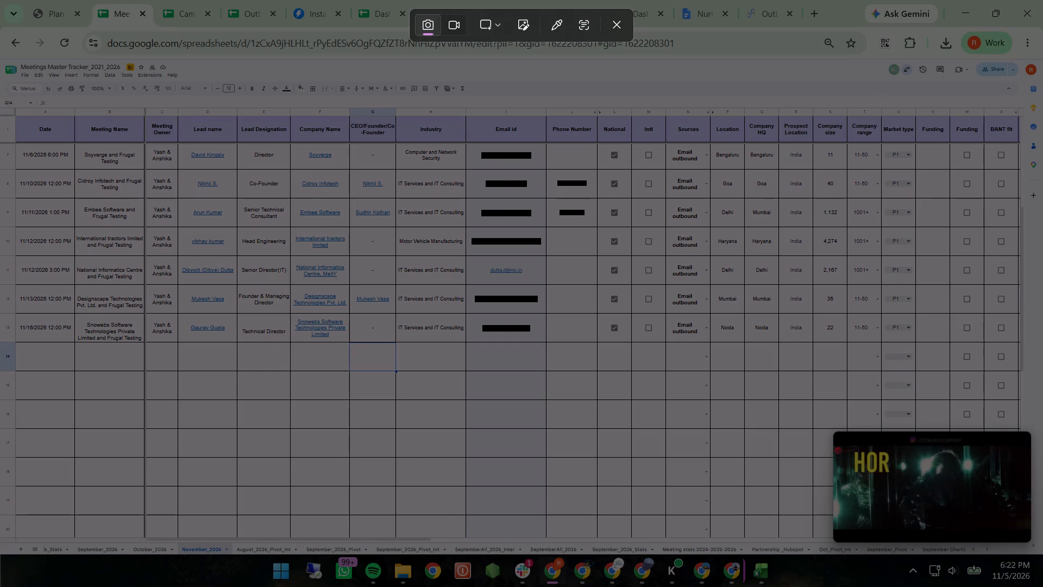
pyautogui.moveTo(15, 114); pyautogui.dragTo(1019, 170)
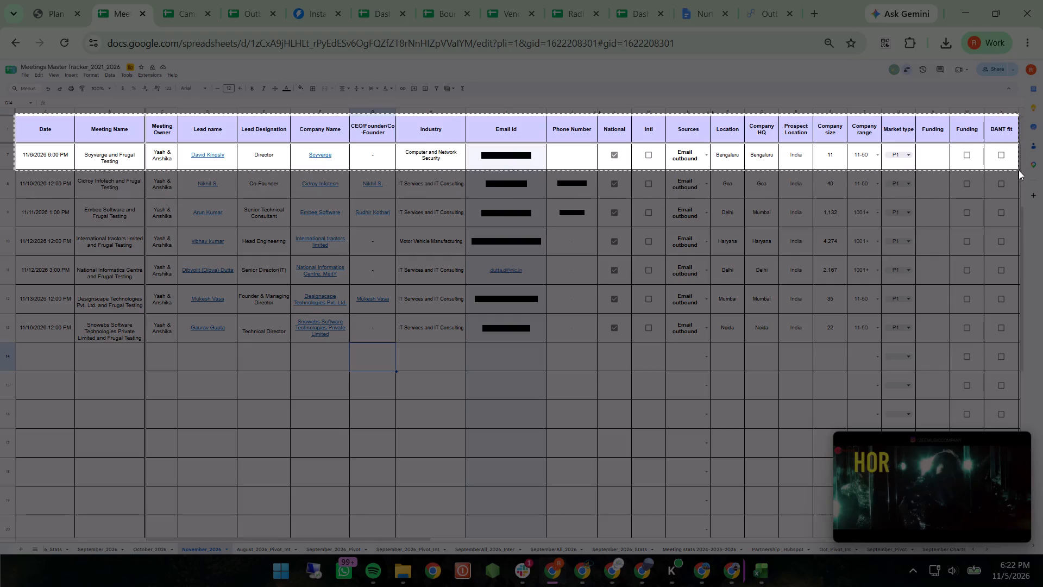
pyautogui.moveTo(1019, 170); pyautogui.dragTo(1017, 170)
pyautogui.moveTo(1017, 170); pyautogui.dragTo(1019, 169)
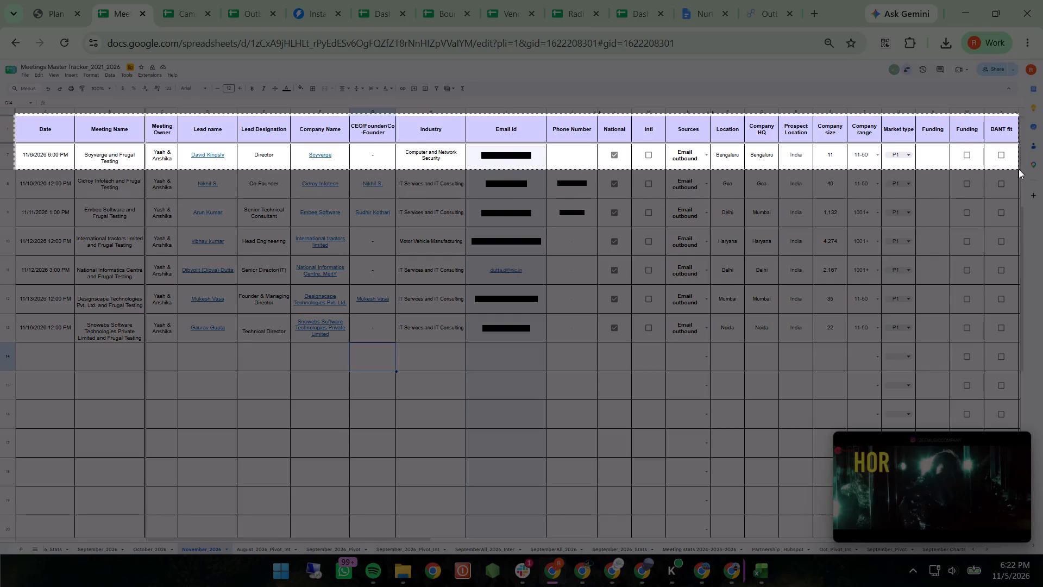
pyautogui.moveTo(1019, 169); pyautogui.dragTo(1019, 170)
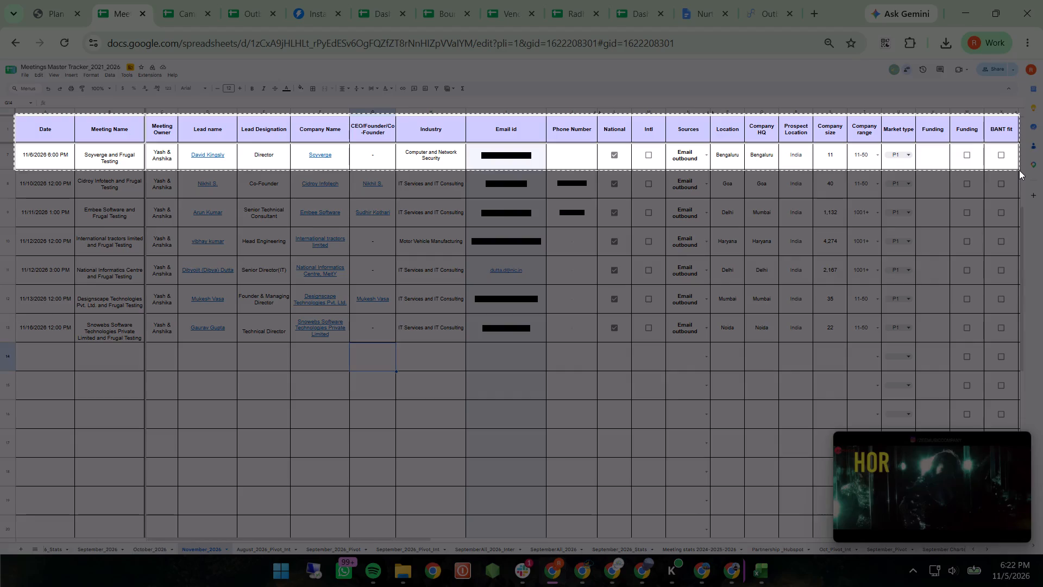
pyautogui.moveTo(1019, 170); pyautogui.dragTo(1019, 171)
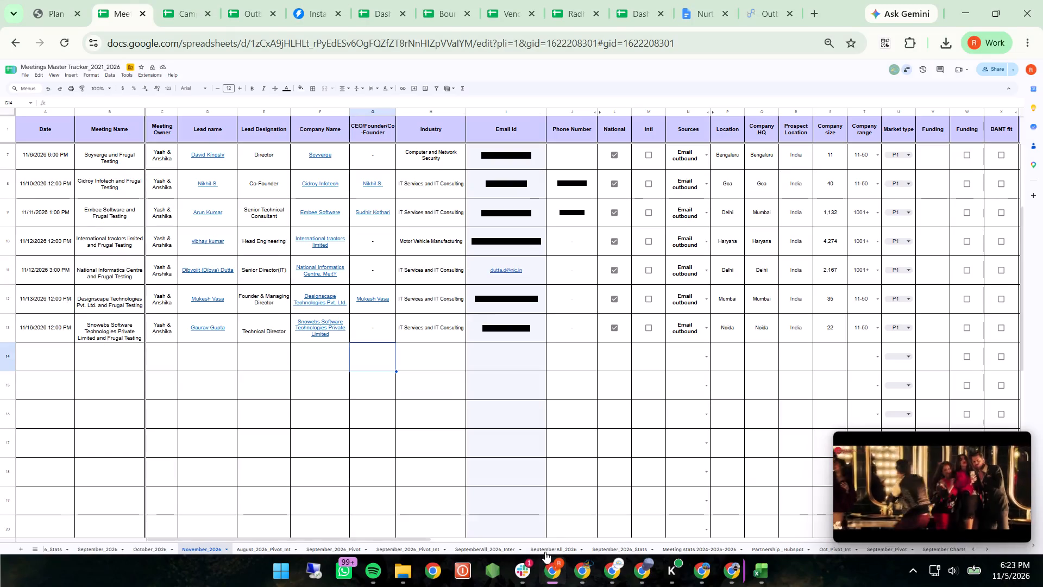
pyautogui.hotkey('ctrl', '=')
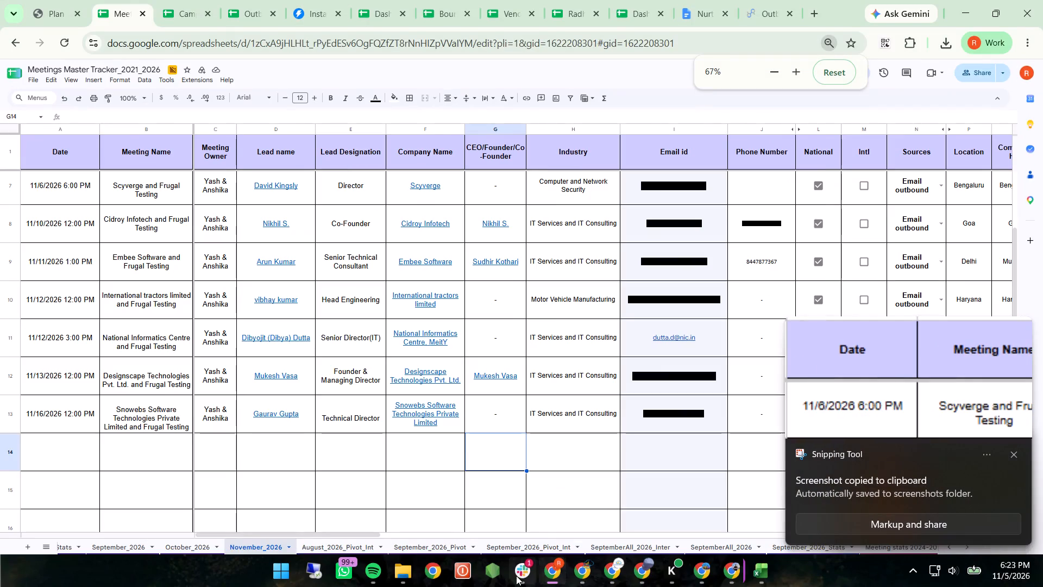
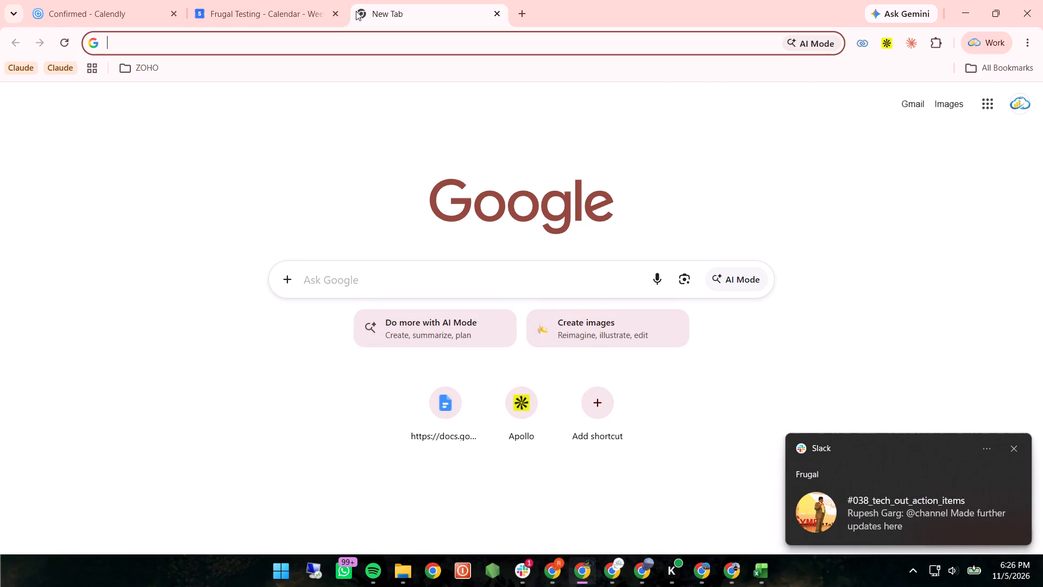
# Enter "de" in the new tab's address bar to look up a site.
pyautogui.write('de')
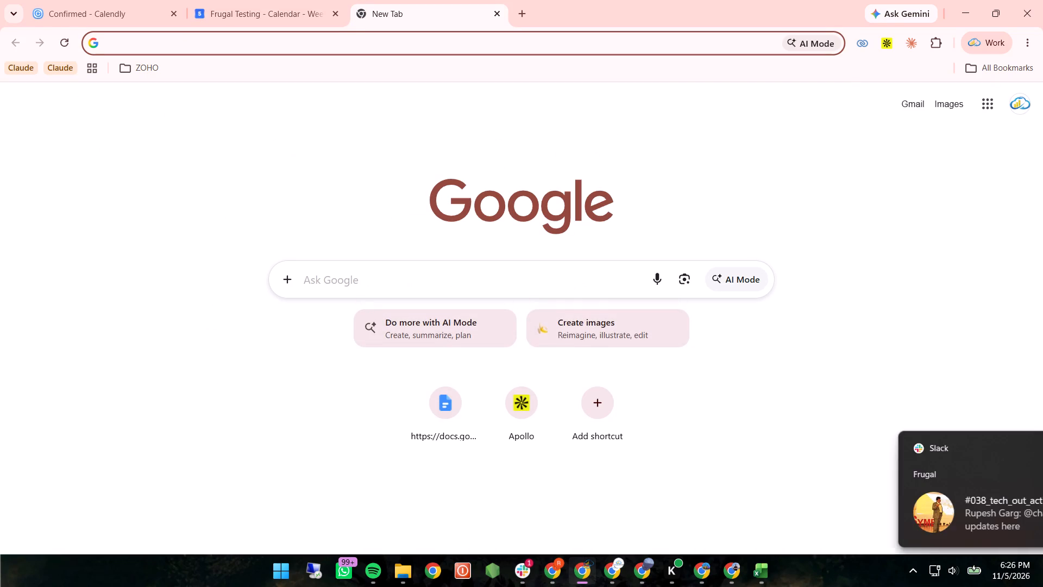
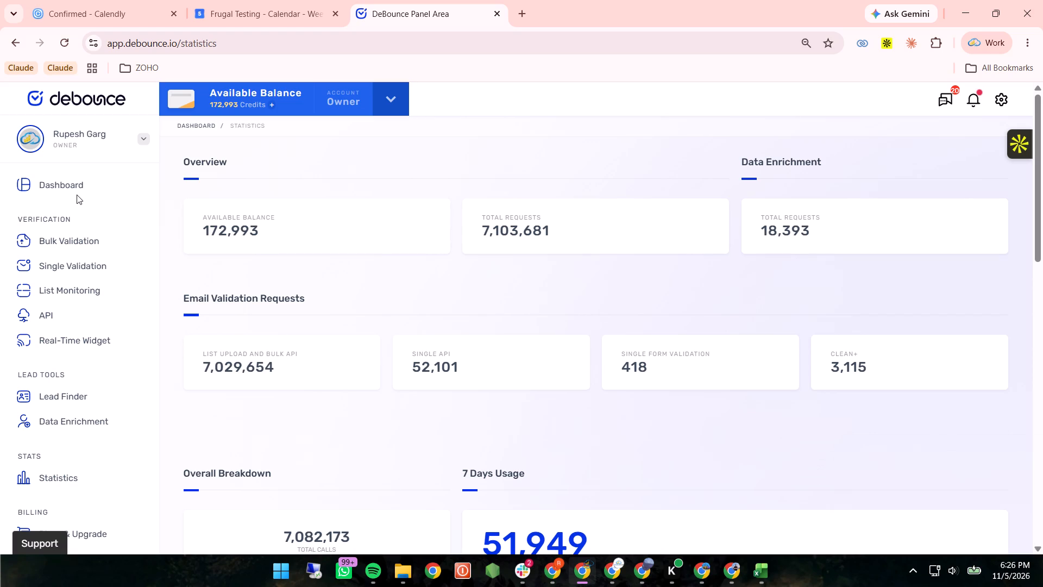
# Examine the Lists and Stats report of recently uploaded email lists on the statistics page.
pyautogui.scroll(-4, 77, 195)
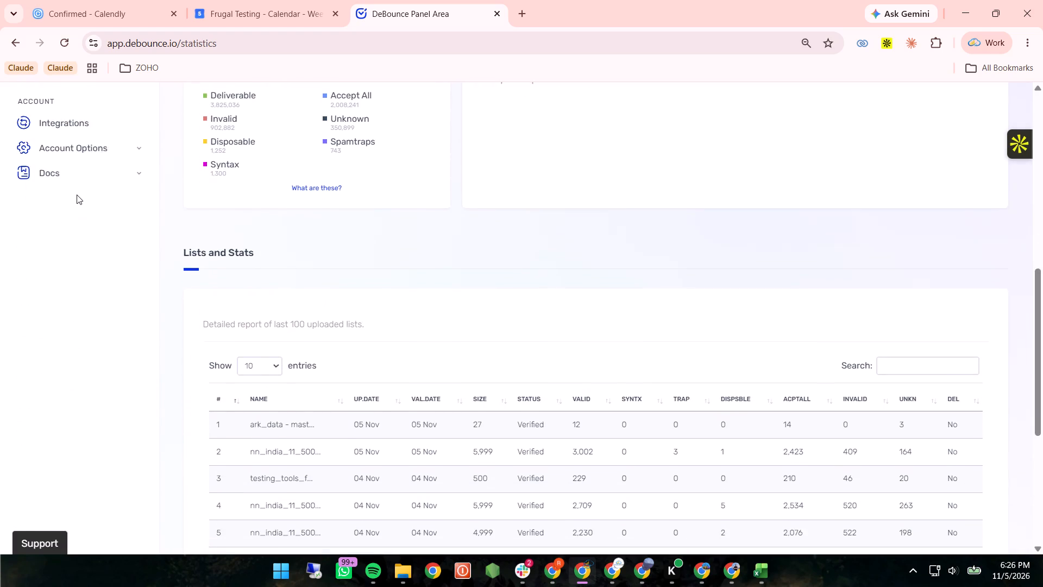
pyautogui.scroll(-3, 77, 195)
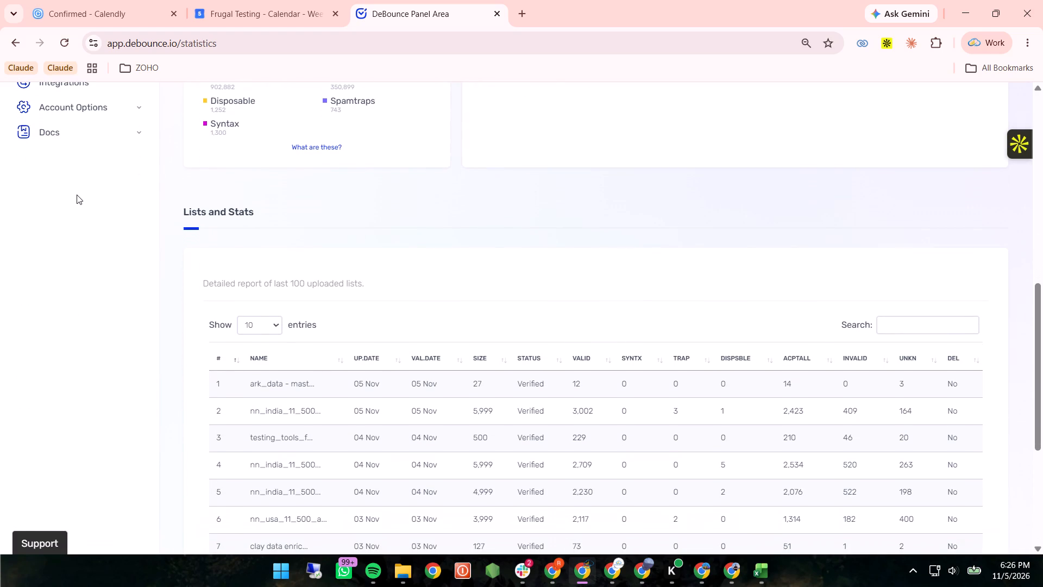
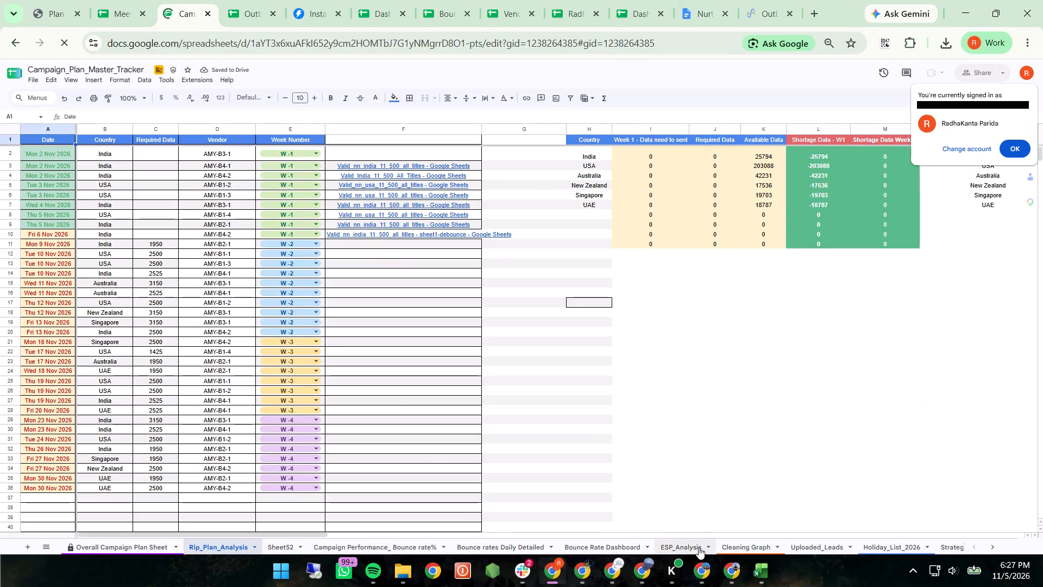
# Open the Cleaning Graph sheet in the campaign tracker, view its June and July cleaning records, and dismiss the signed-in account notice.
pyautogui.click(741, 546)
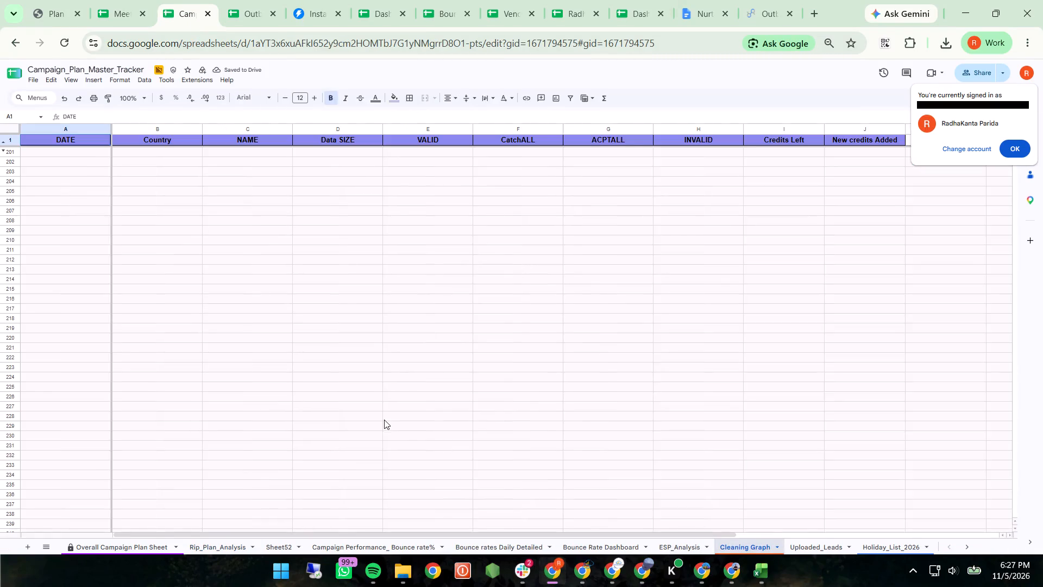
pyautogui.scroll(-3, 384, 420)
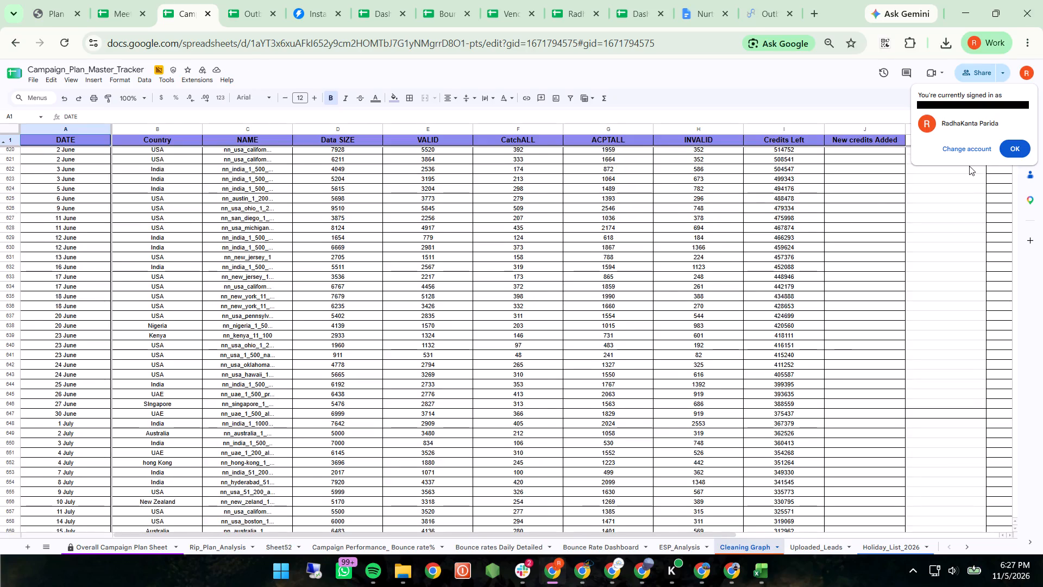
pyautogui.click(1005, 151)
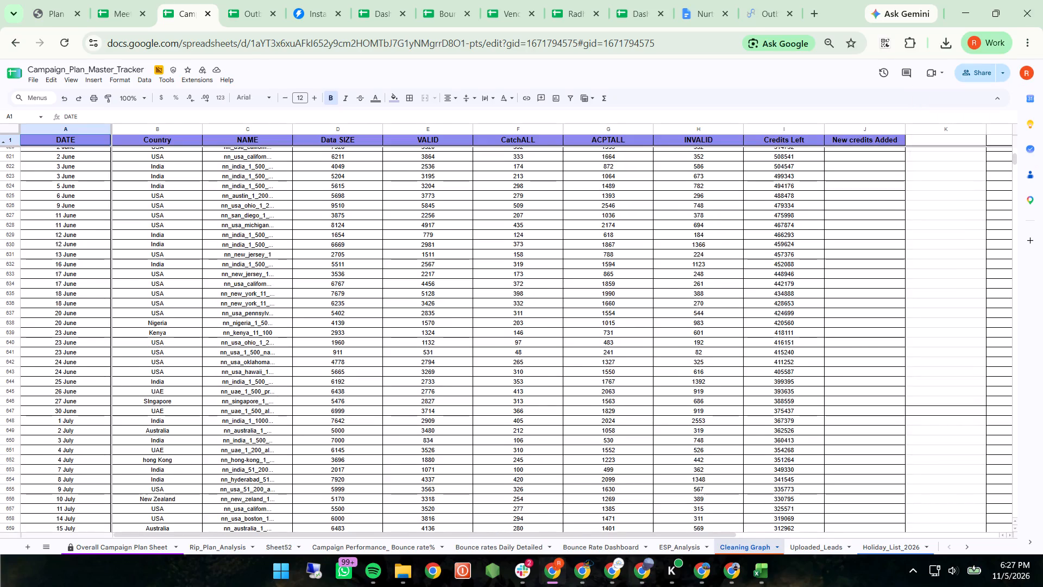
# Switch to the other Chrome window, put the Coke Studio YouTube video in picture-in-picture, and return to Scyverge's LinkedIn People page.
pyautogui.click(733, 566)
pyautogui.click(290, 9)
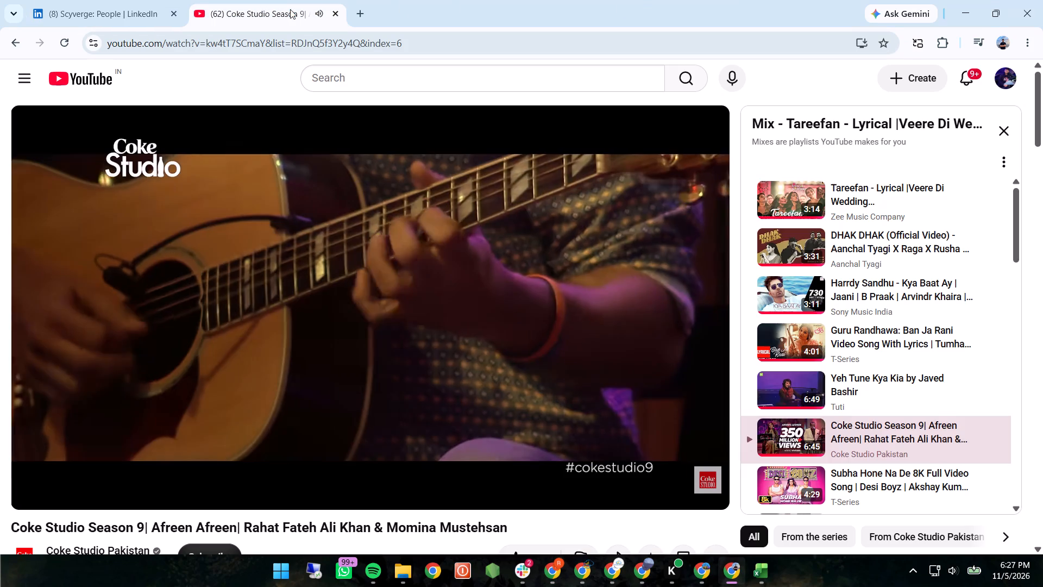
pyautogui.click(918, 49)
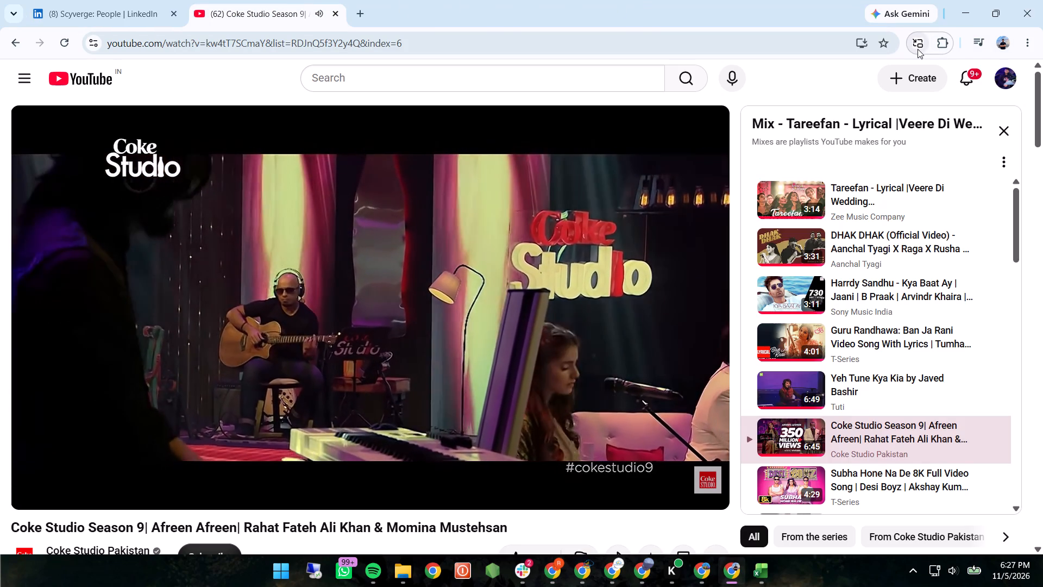
pyautogui.click(98, 0)
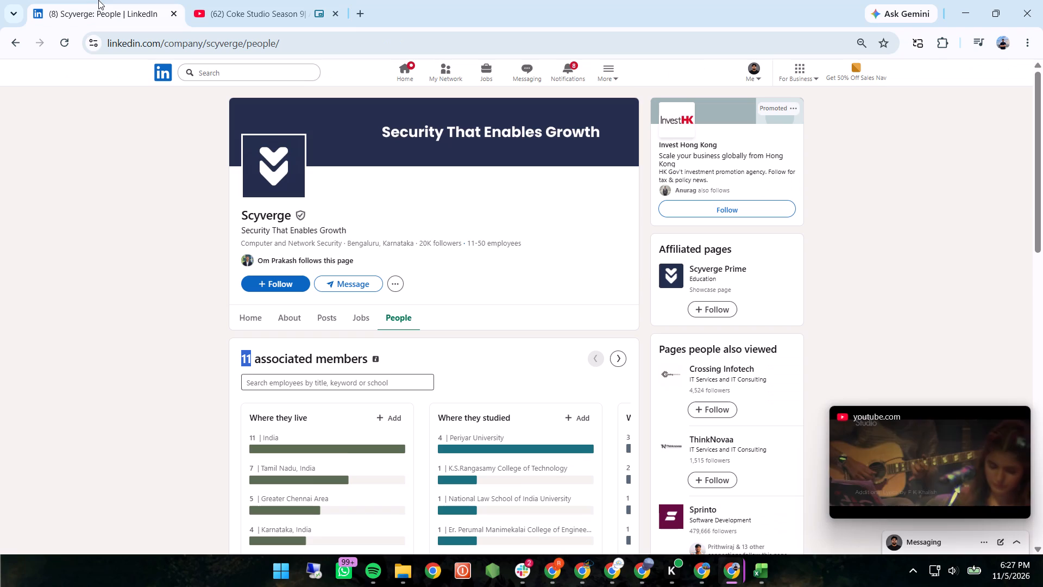
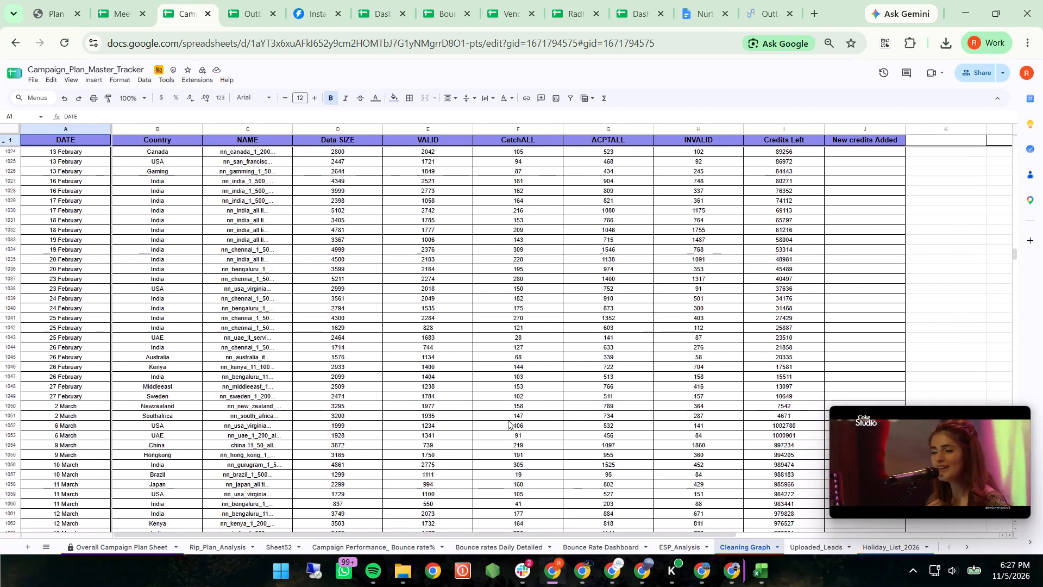
# Start a new record below the last Cleaning Graph row by copying the date above and changing it to 5 November.
pyautogui.scroll(-6, 508, 420)
pyautogui.scroll(8, 508, 420)
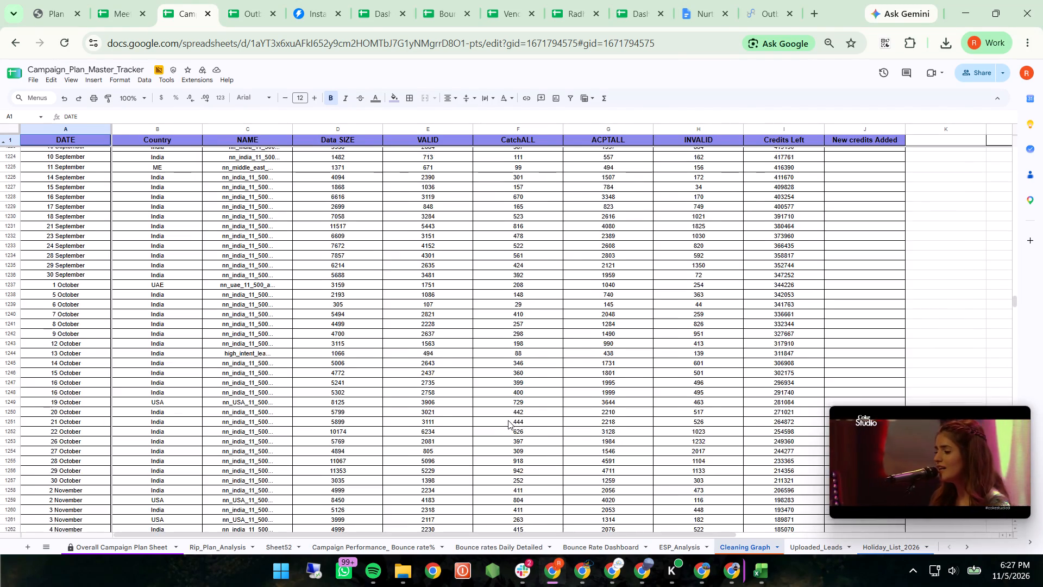
pyautogui.scroll(-2, 508, 420)
pyautogui.click(93, 395)
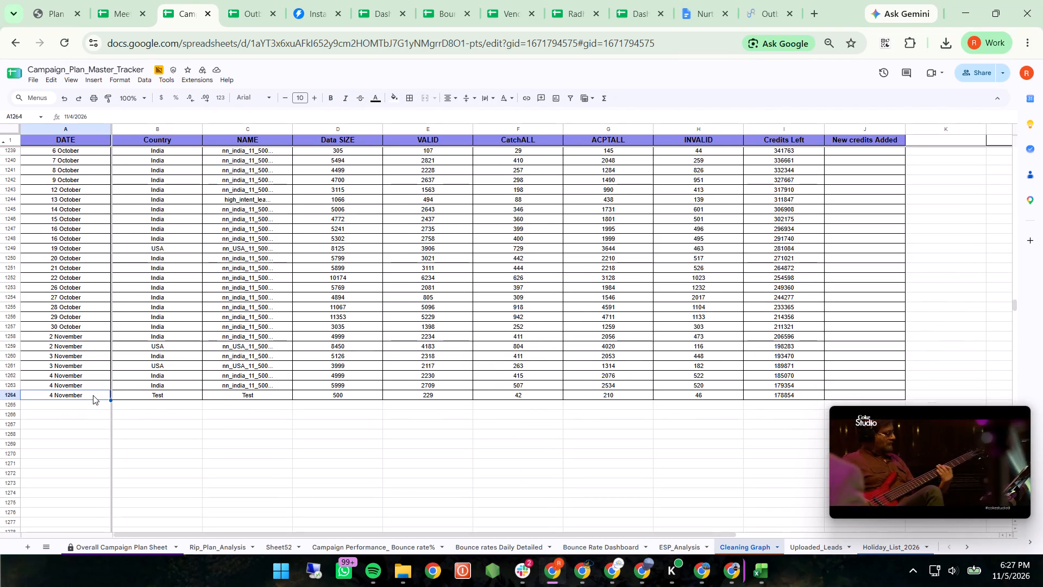
pyautogui.hotkey('ctrl', 'c')
pyautogui.press('Down')
pyautogui.hotkey('ctrl', 'v')
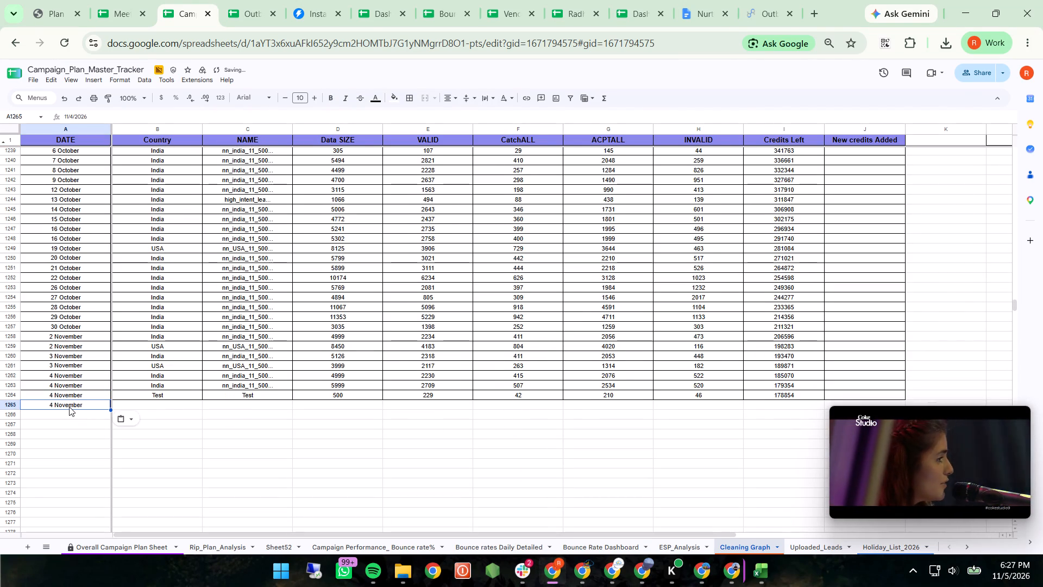
pyautogui.doubleClick(69, 407)
pyautogui.click(80, 448)
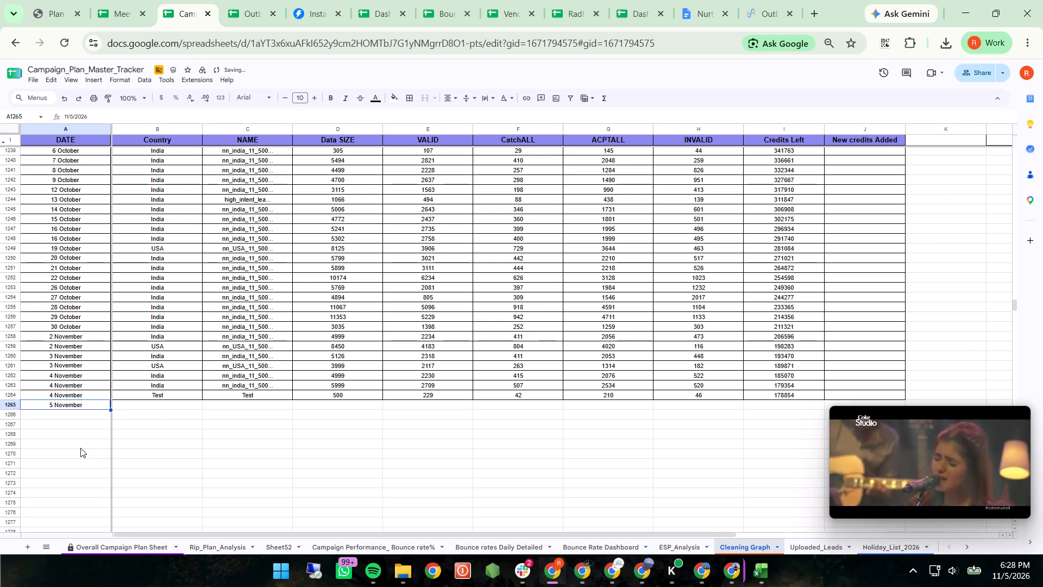
# Copy the country and list name from the last 4 November India row into the new 5 November row.
pyautogui.click(157, 388)
pyautogui.hotkey('shift', 'Right')
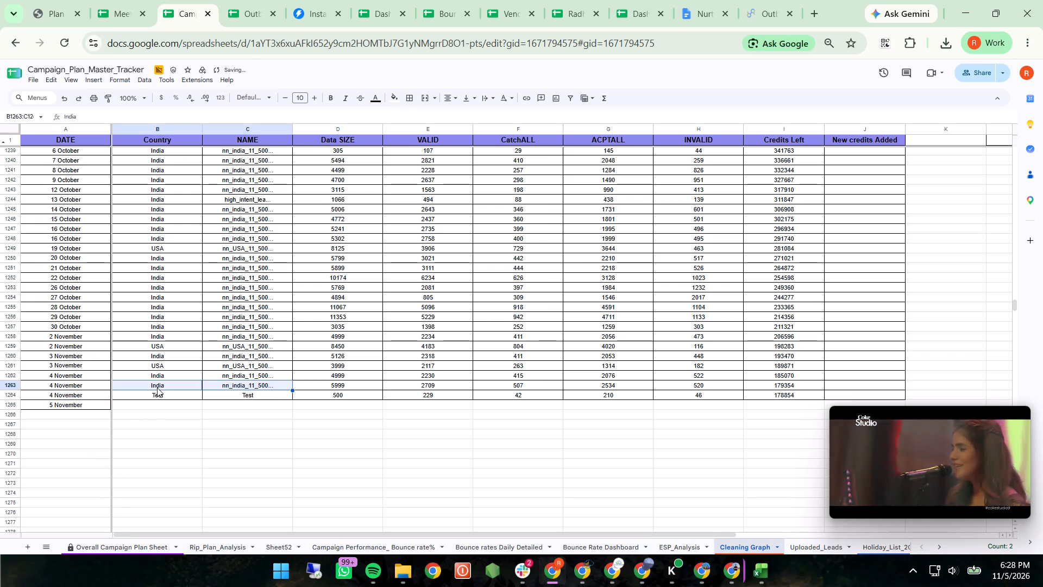
pyautogui.hotkey('ctrl', 'c')
pyautogui.press('Down')
pyautogui.press('Down')
pyautogui.hotkey('ctrl', 'v')
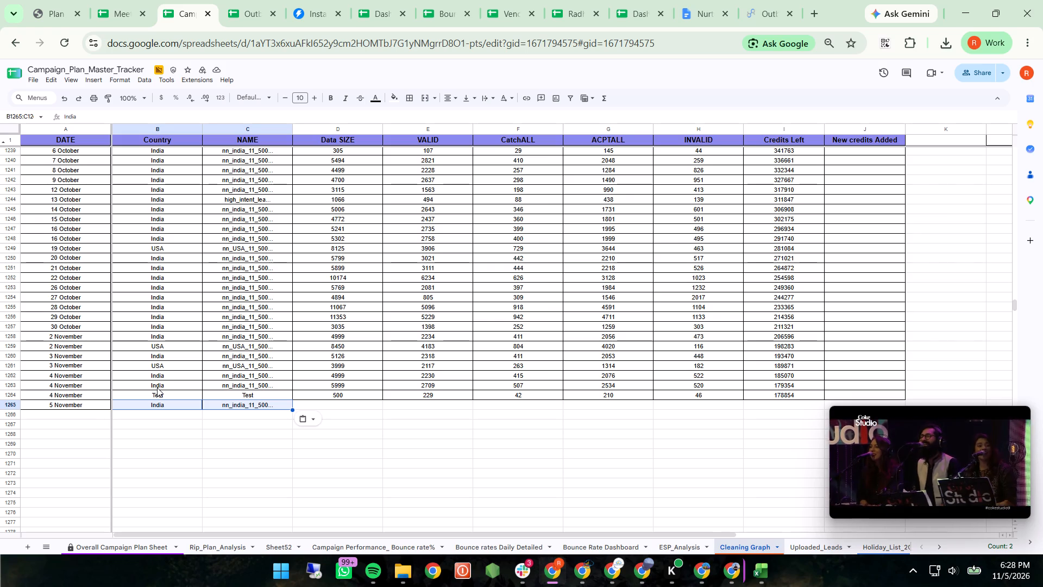
# Add up the sizes of the two 05 Nov lists in DeBounce, moving the floating video aside, and enter 6026 as the new row's Data SIZE.
pyautogui.click(342, 406)
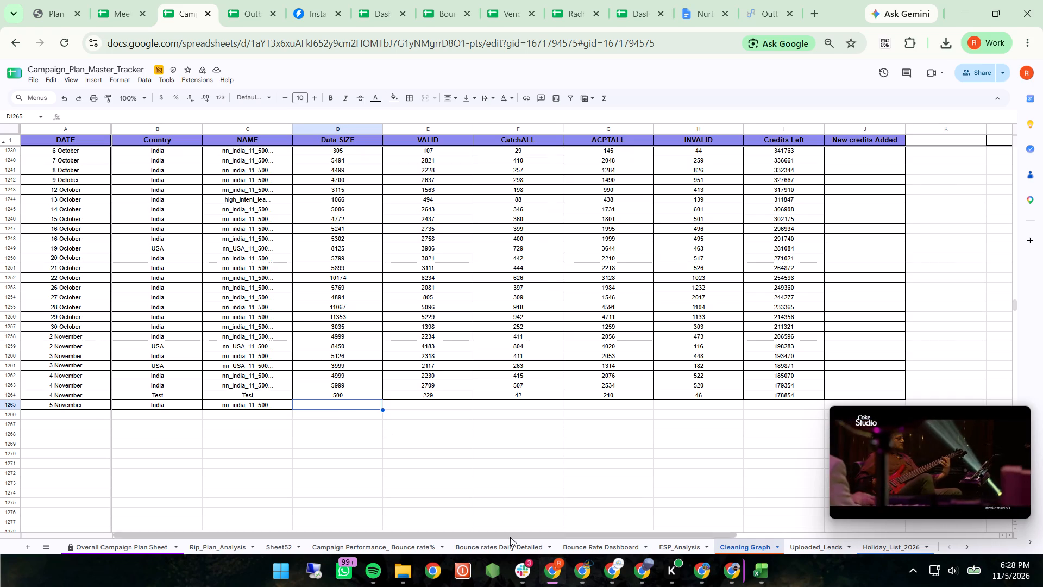
pyautogui.click(579, 572)
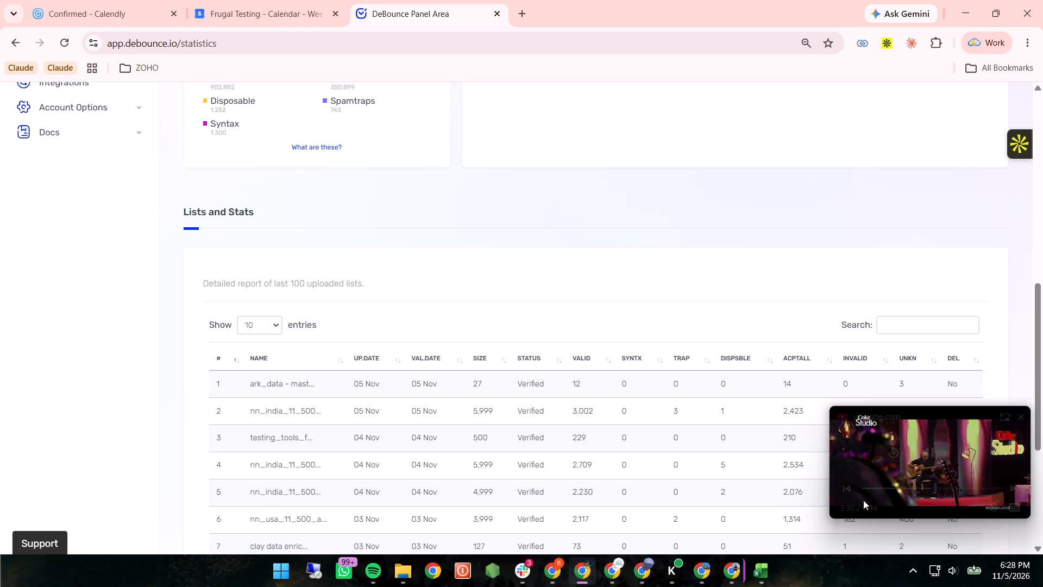
pyautogui.moveTo(931, 416); pyautogui.dragTo(933, 438)
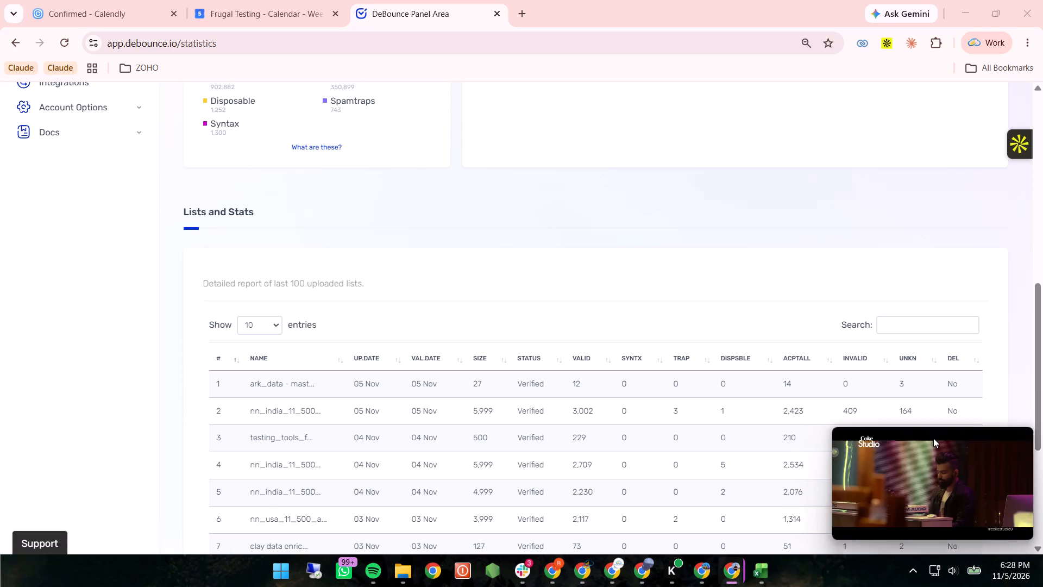
pyautogui.moveTo(933, 438); pyautogui.dragTo(932, 455)
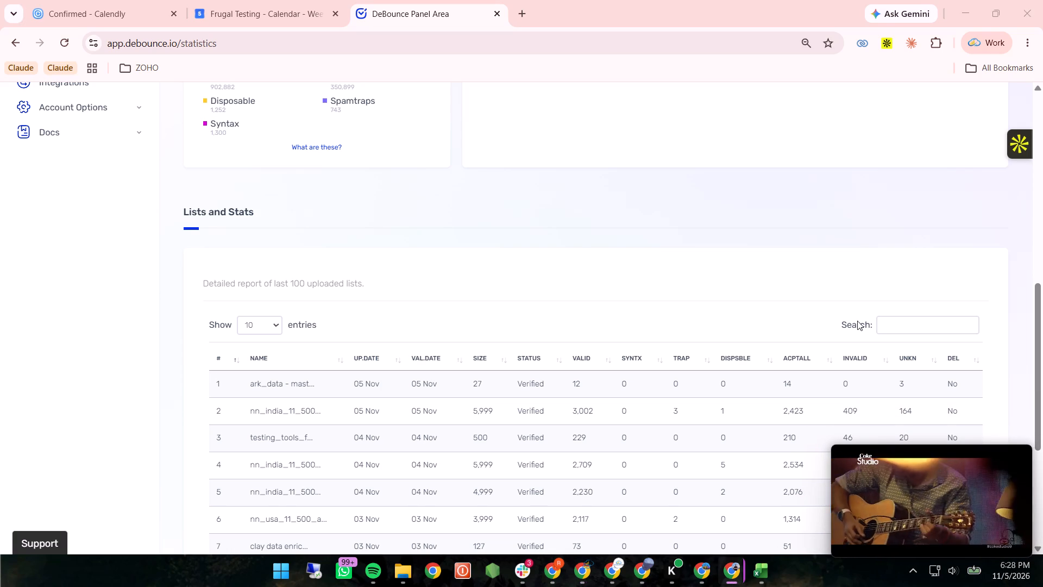
pyautogui.click(556, 564)
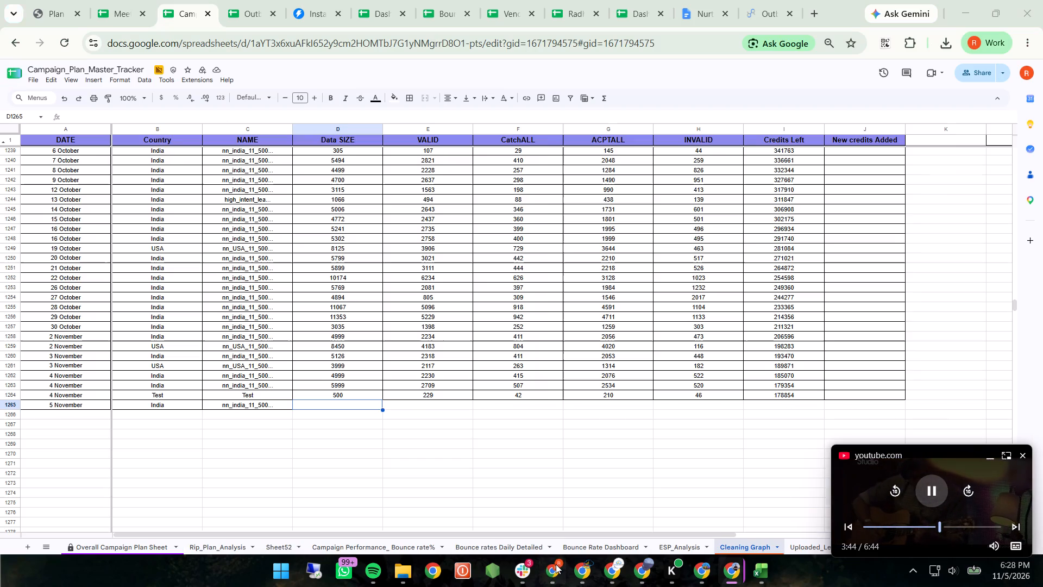
pyautogui.click(343, 405)
pyautogui.write('60')
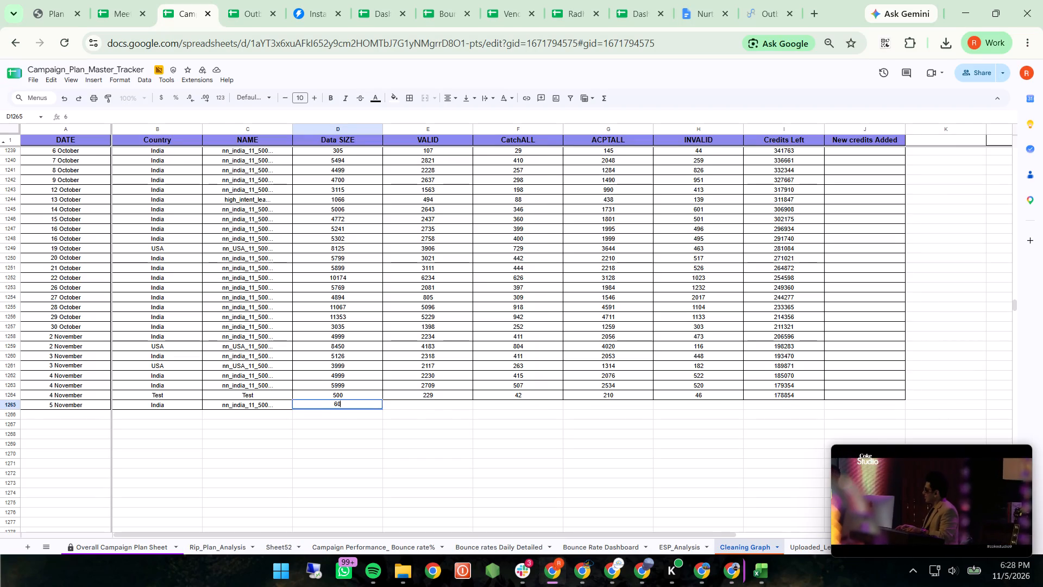
pyautogui.write('26')
pyautogui.press('Right')
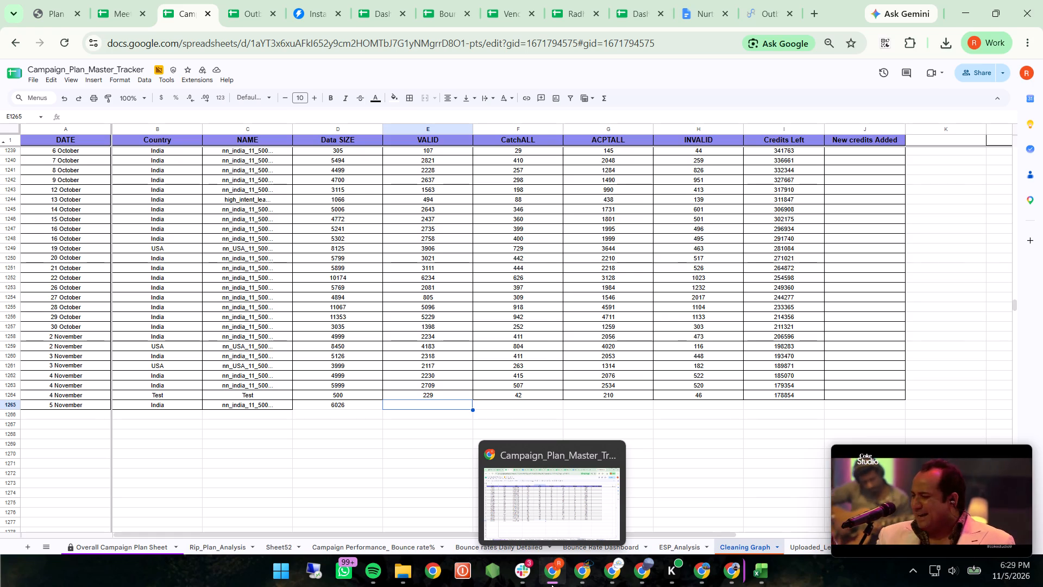
# Add up the valid counts of the two 05 Nov DeBounce lists and enter 3014 as VALID in the 5 November row.
pyautogui.click(551, 584)
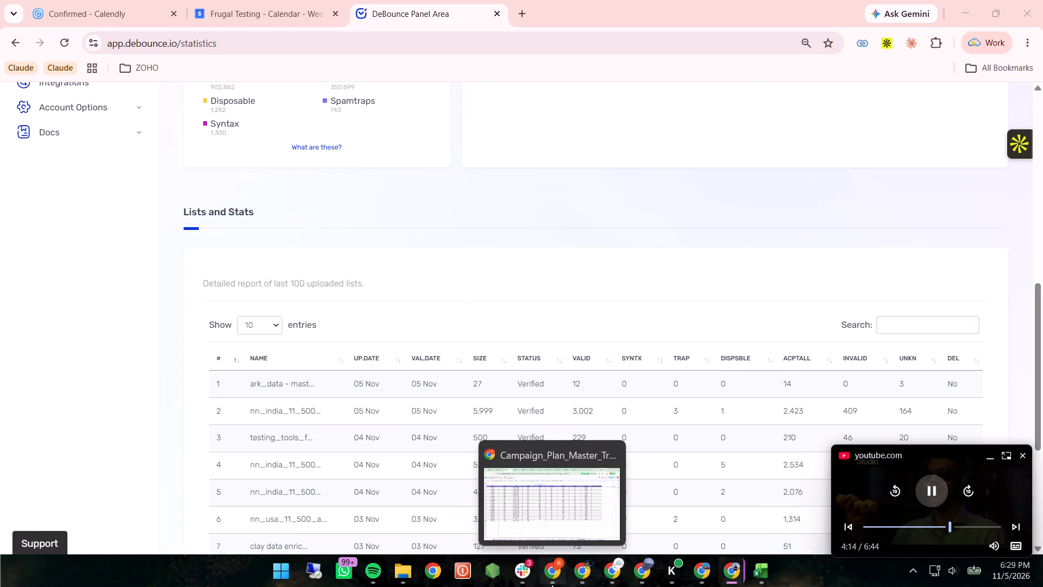
pyautogui.click(551, 584)
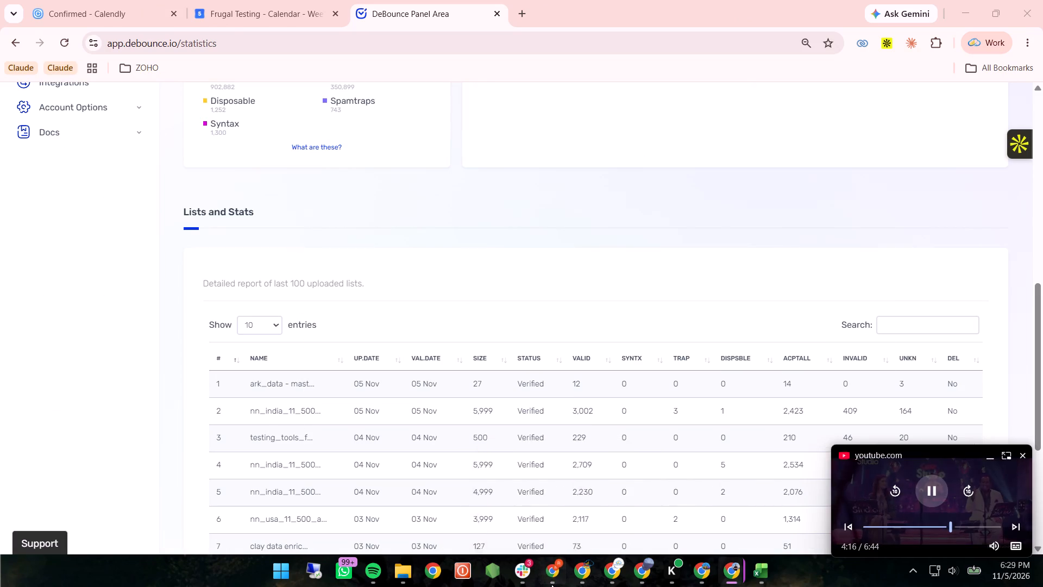
pyautogui.write('3014')
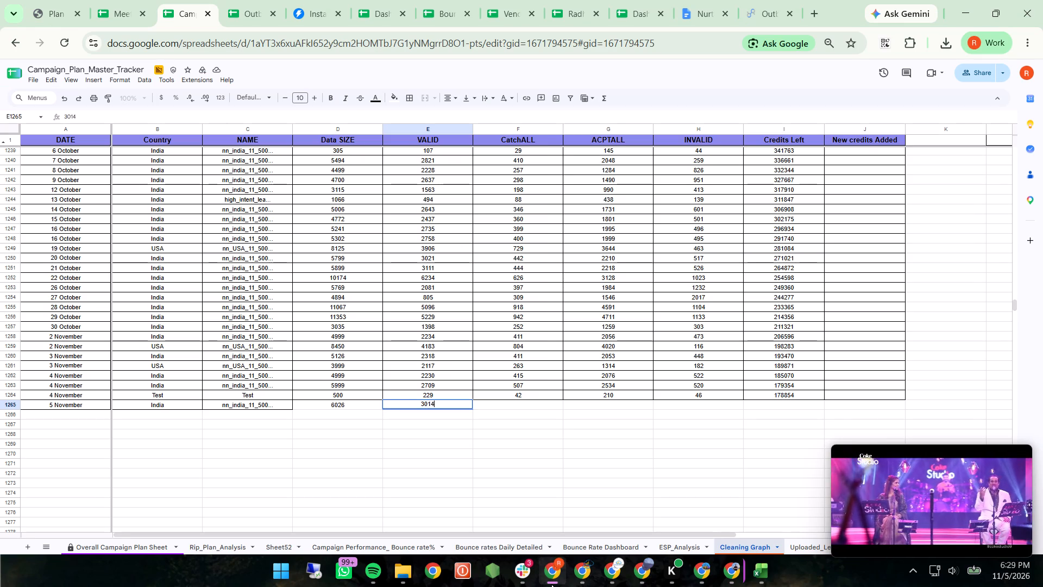
pyautogui.press('Right')
pyautogui.press('Right')
# From the two 05 Nov DeBounce lists, enter the combined ACPTALL of 2437 and INVALID of 409 in the 5 November row.
pyautogui.click(551, 584)
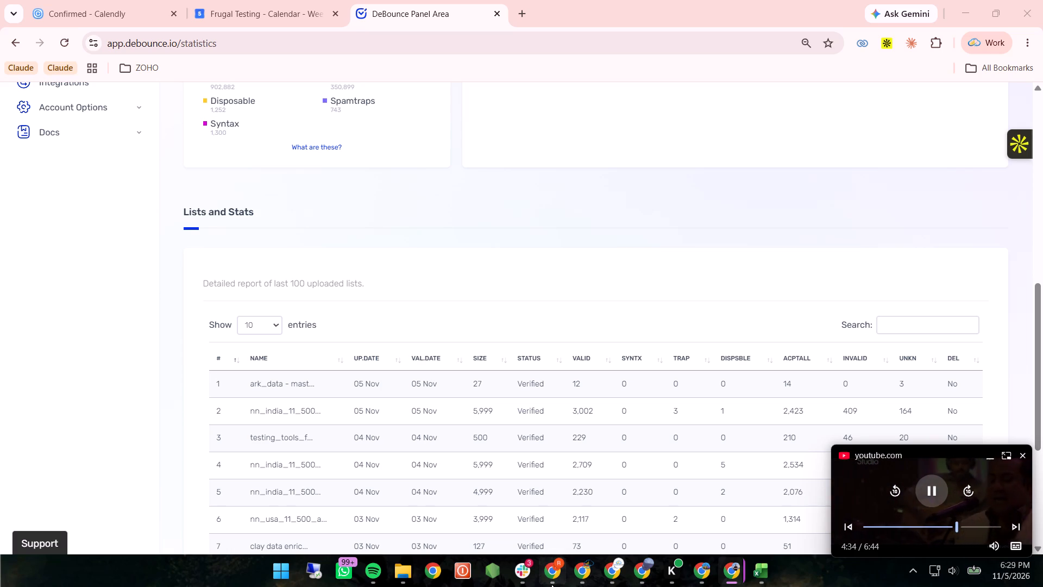
pyautogui.click(551, 584)
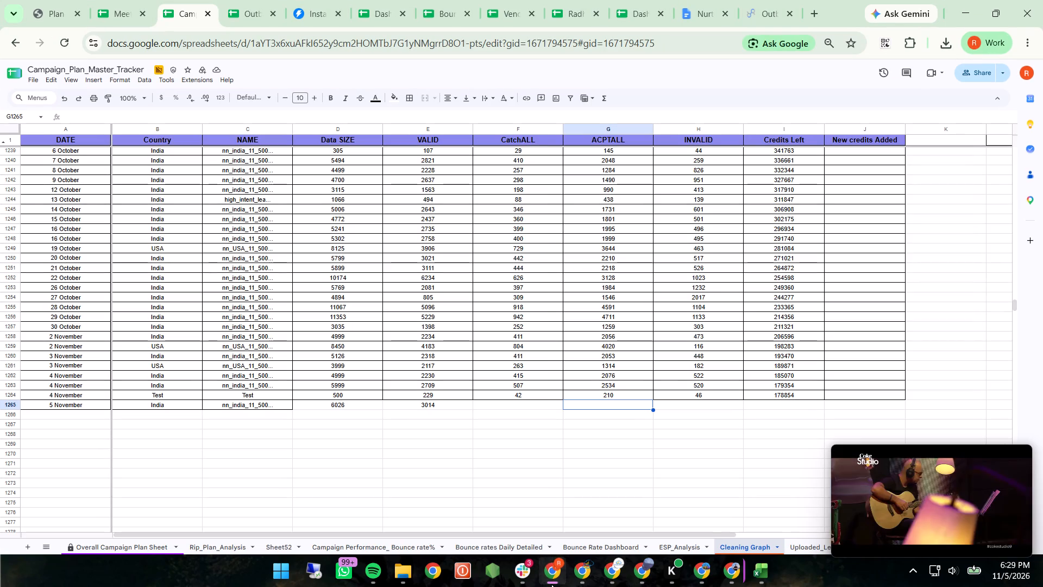
pyautogui.write('2437')
pyautogui.press('Right')
pyautogui.click(551, 584)
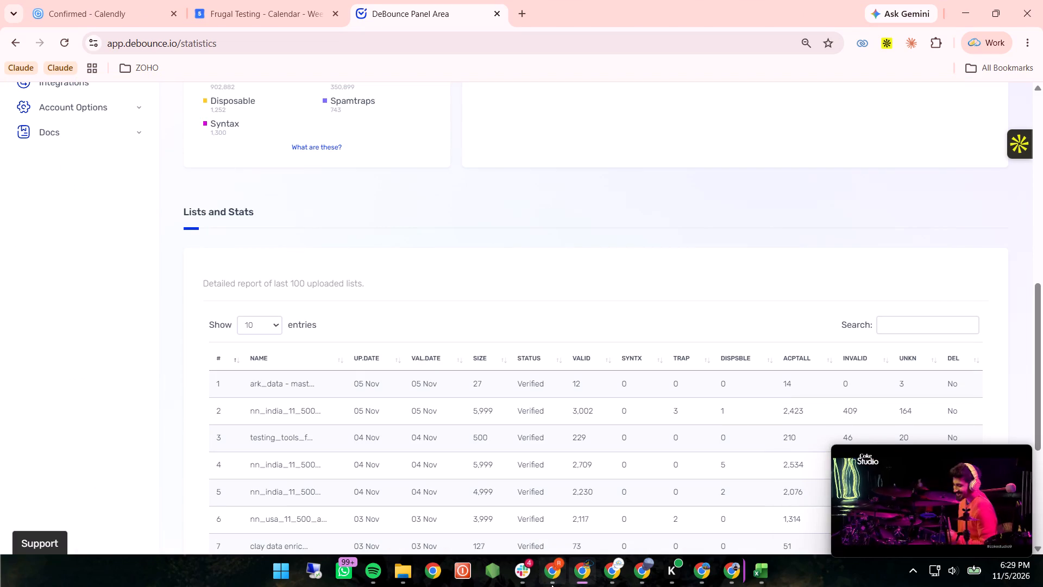
pyautogui.click(551, 584)
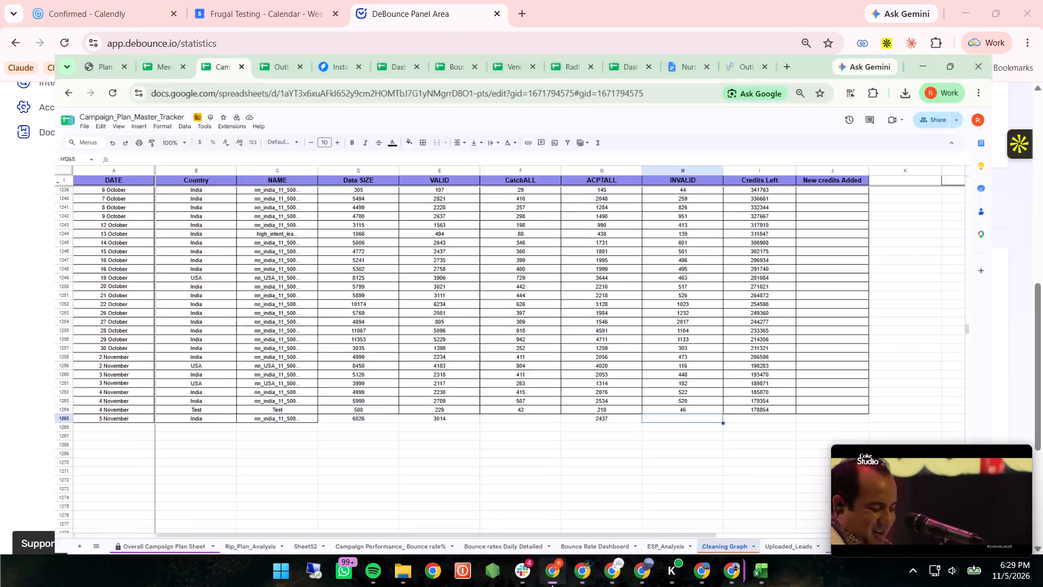
pyautogui.write('409')
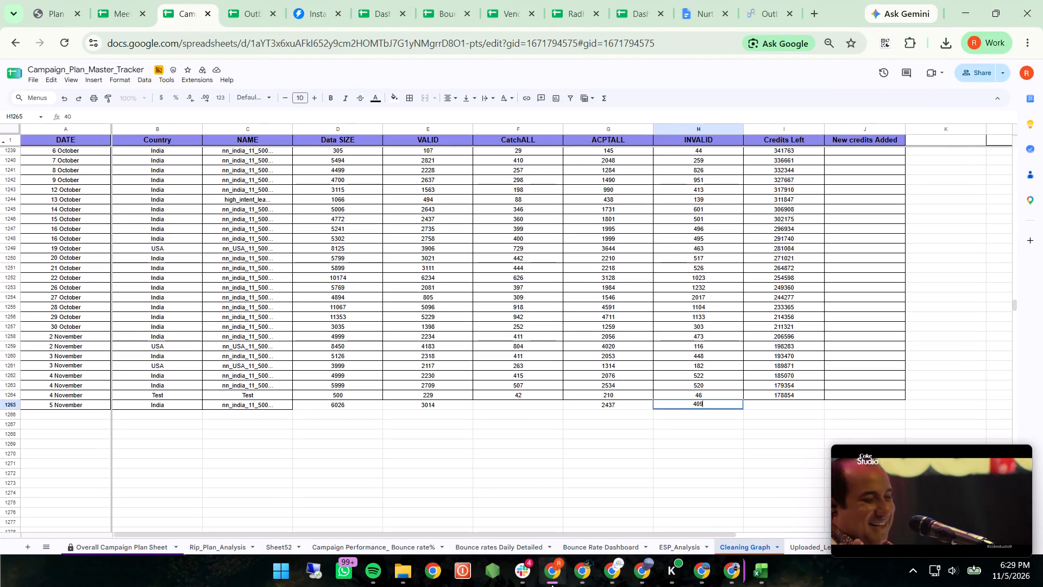
pyautogui.press('Right')
# Look up the available balance in DeBounce and enter 172993 as Credits Left for the 5 November row.
pyautogui.click(551, 584)
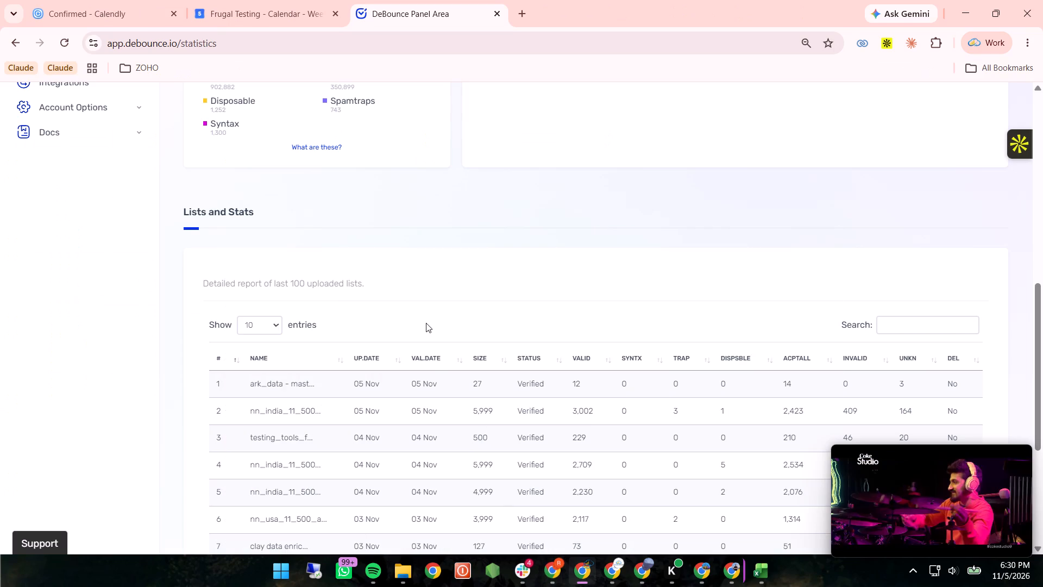
pyautogui.scroll(8, 426, 323)
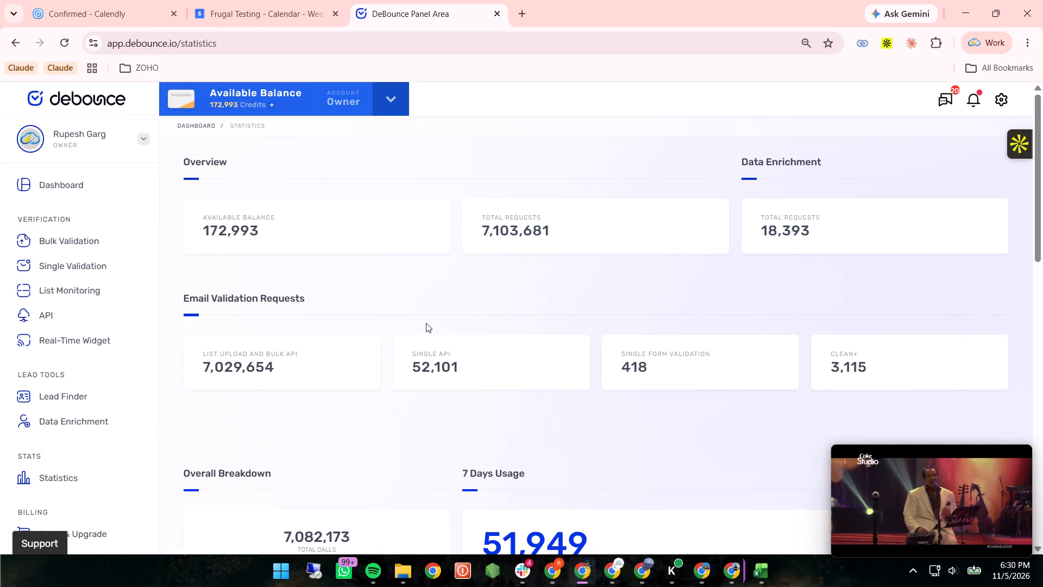
pyautogui.click(550, 570)
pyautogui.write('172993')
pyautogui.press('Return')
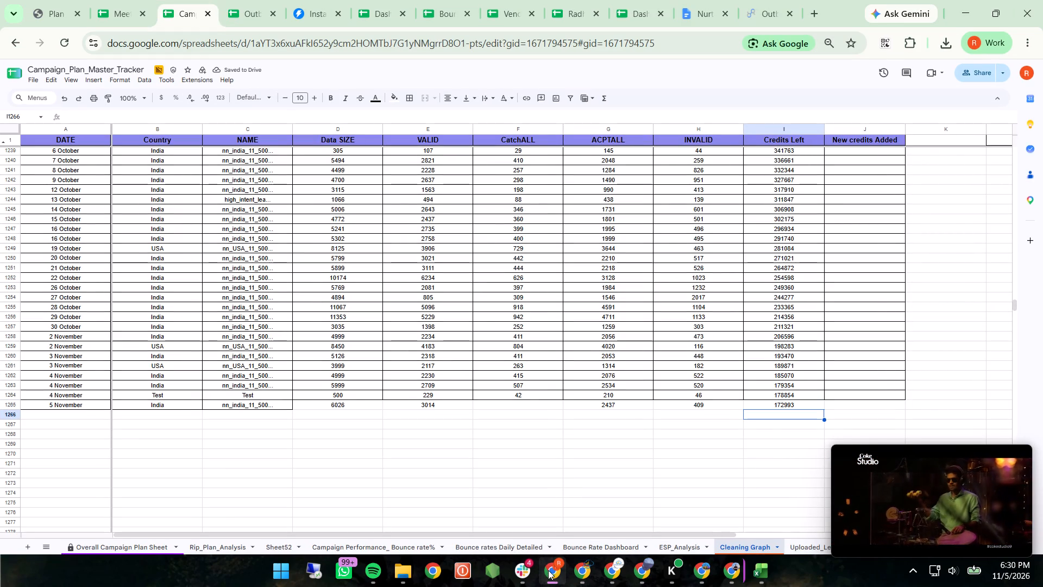
# Fill the CatchALL formula from the Test row down into the 5 November row.
pyautogui.click(537, 396)
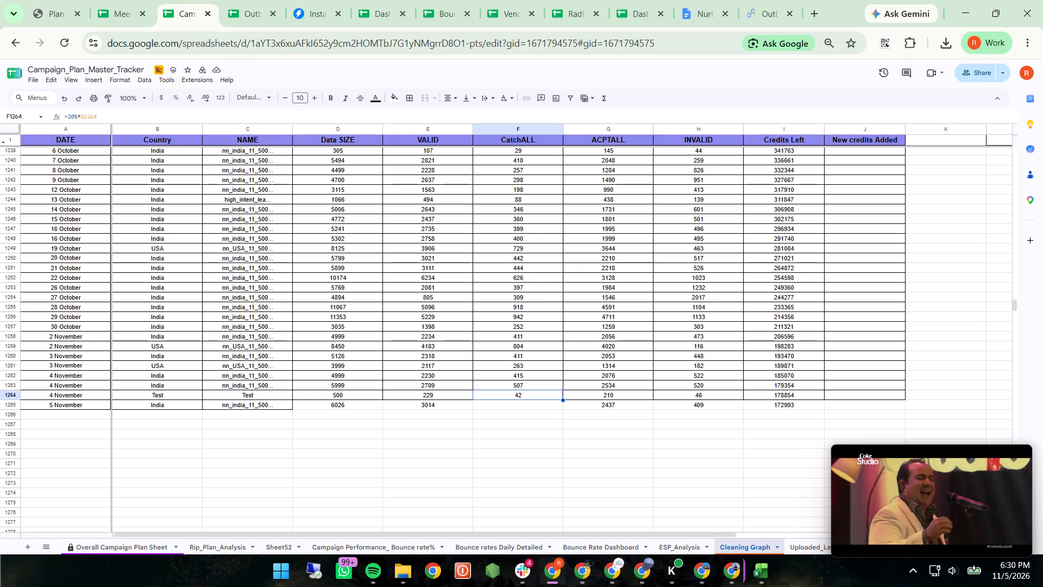
pyautogui.moveTo(561, 397); pyautogui.dragTo(562, 407)
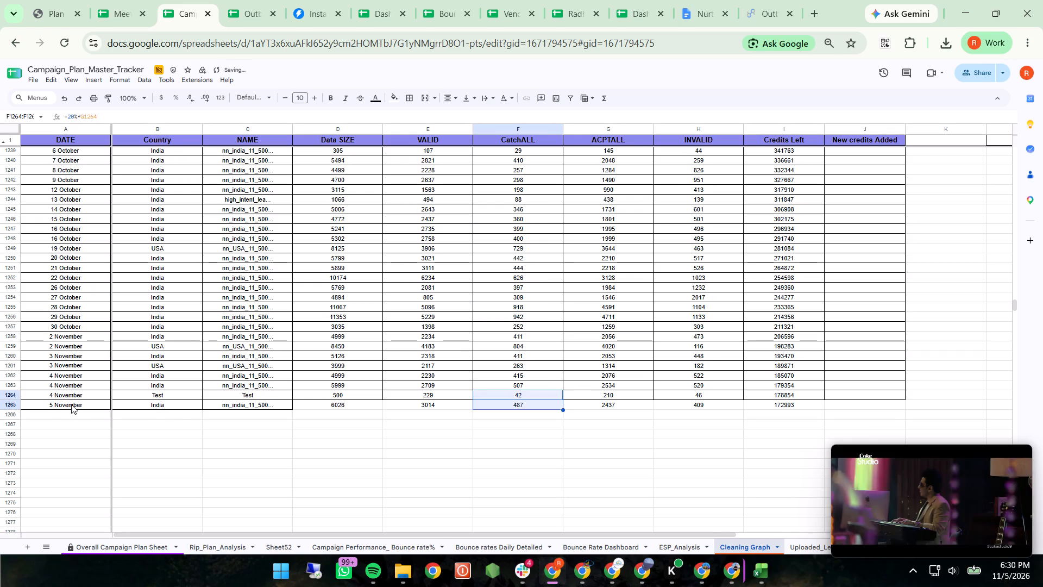
# Copy the formatting of the Test row 1264 onto the new 5 November row 1265.
pyautogui.click(17, 393)
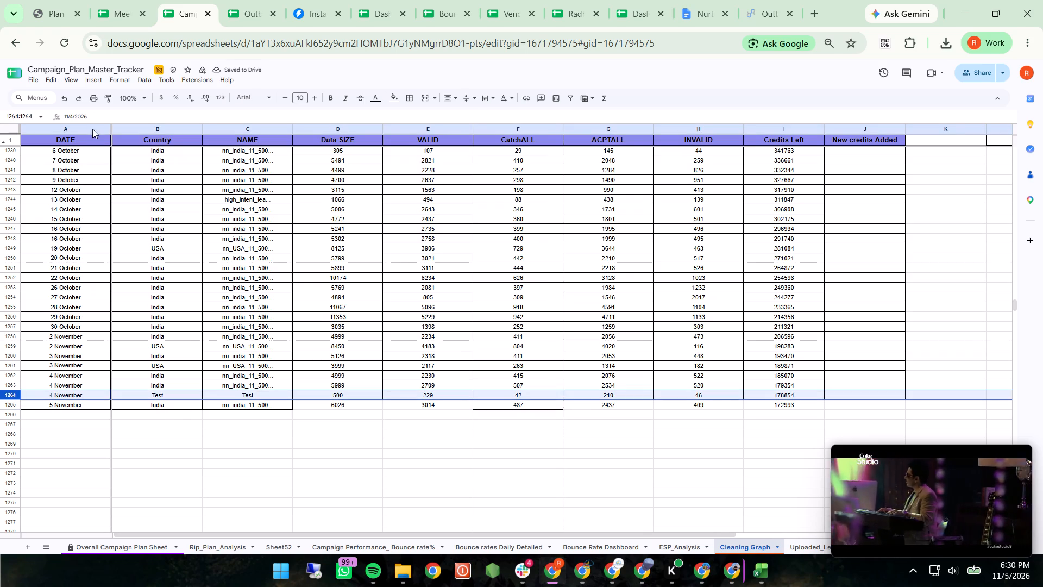
pyautogui.click(106, 96)
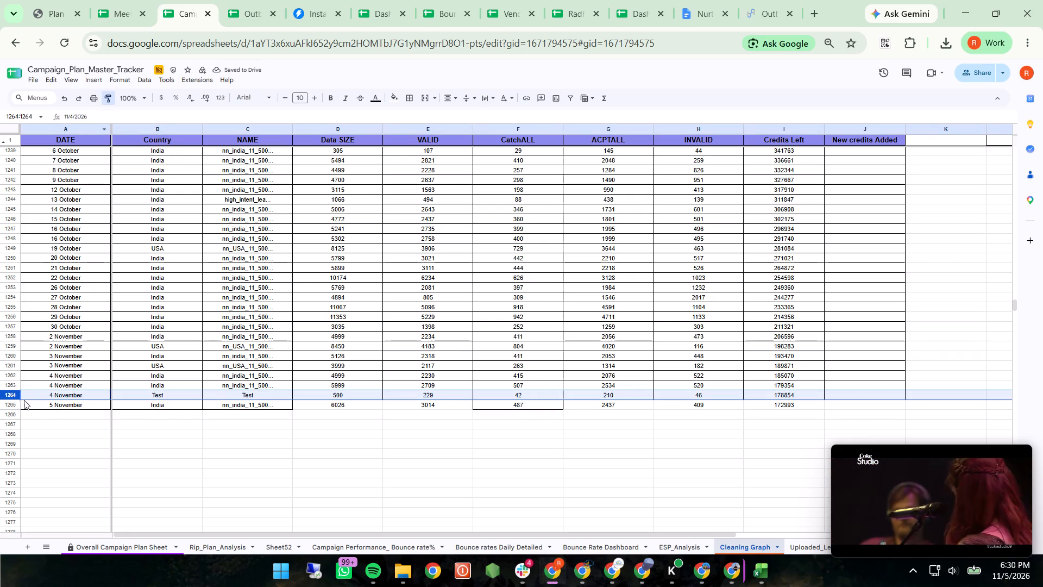
pyautogui.click(17, 404)
pyautogui.click(438, 455)
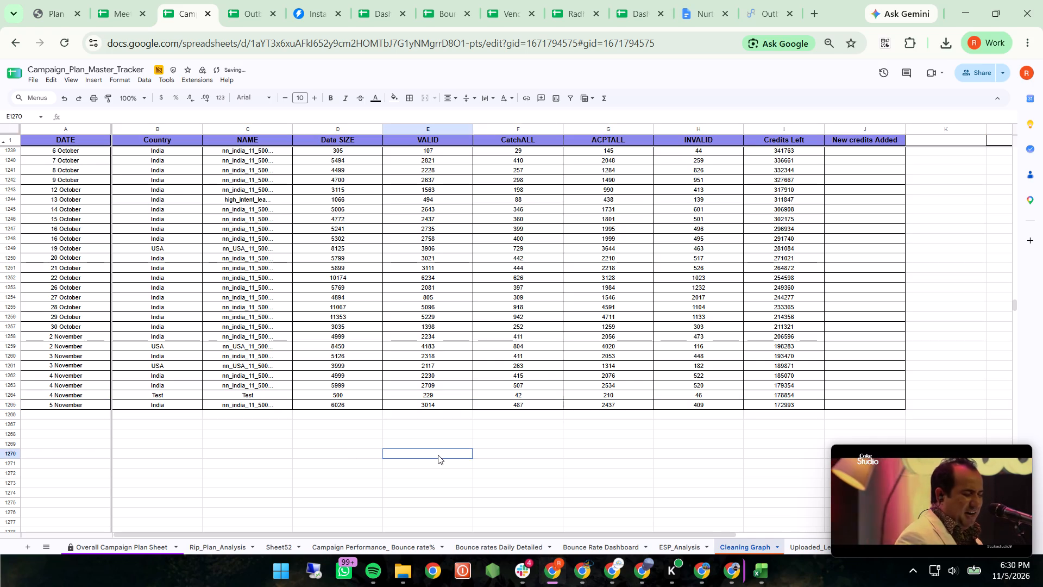
pyautogui.hscroll(-1, 438, 455)
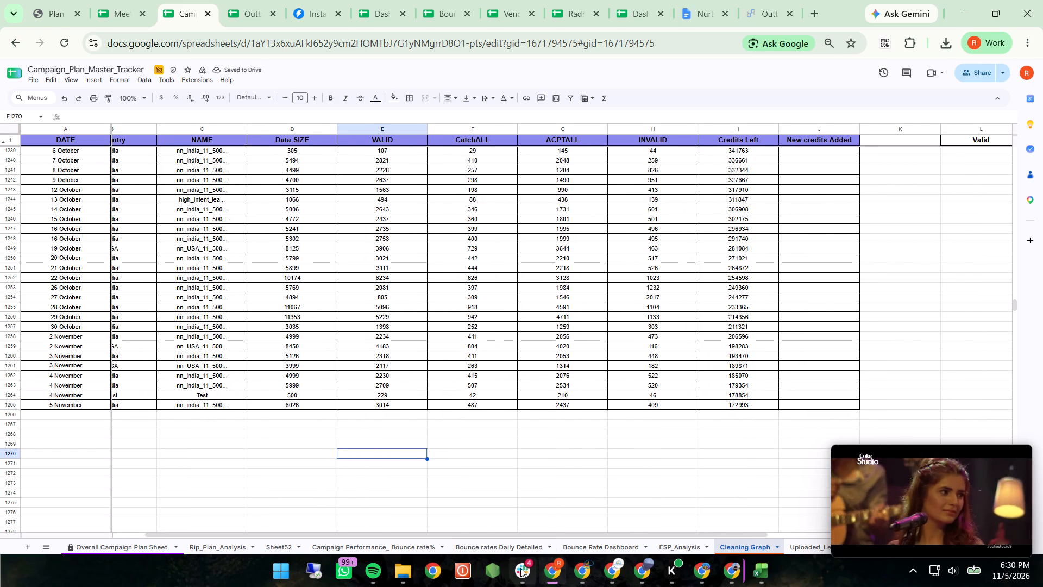
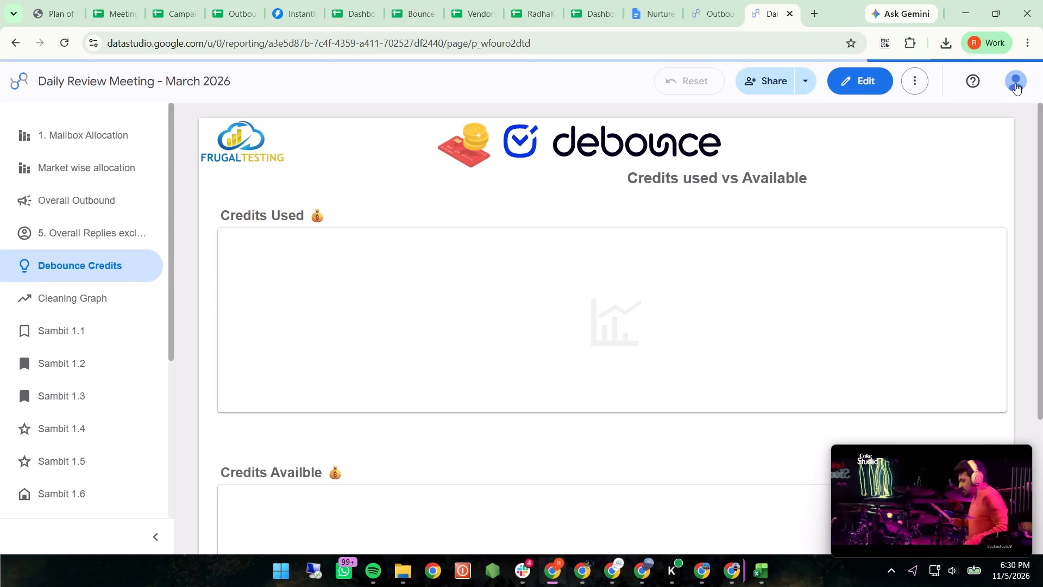
# Present the Debounce Credits report page full screen, close the floating video, and capture a screenshot of the whole page with both credit charts.
pyautogui.click(918, 79)
pyautogui.click(847, 172)
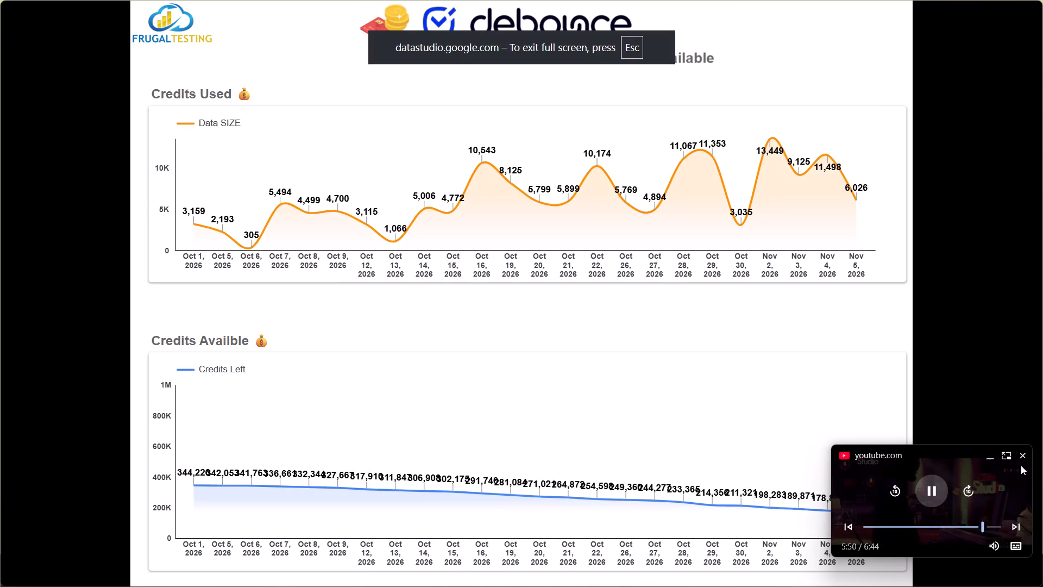
pyautogui.click(1024, 455)
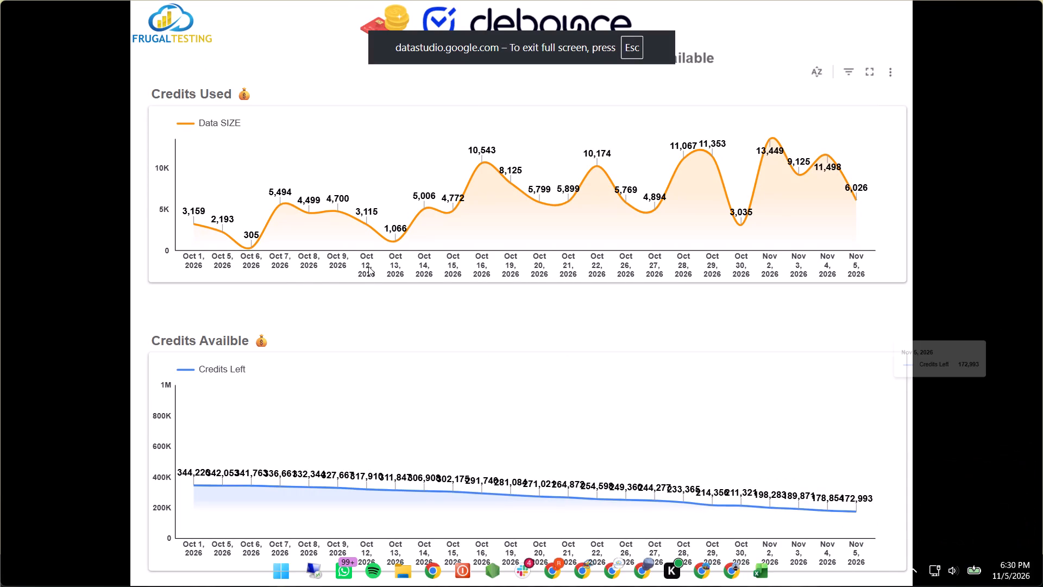
pyautogui.press('Escape')
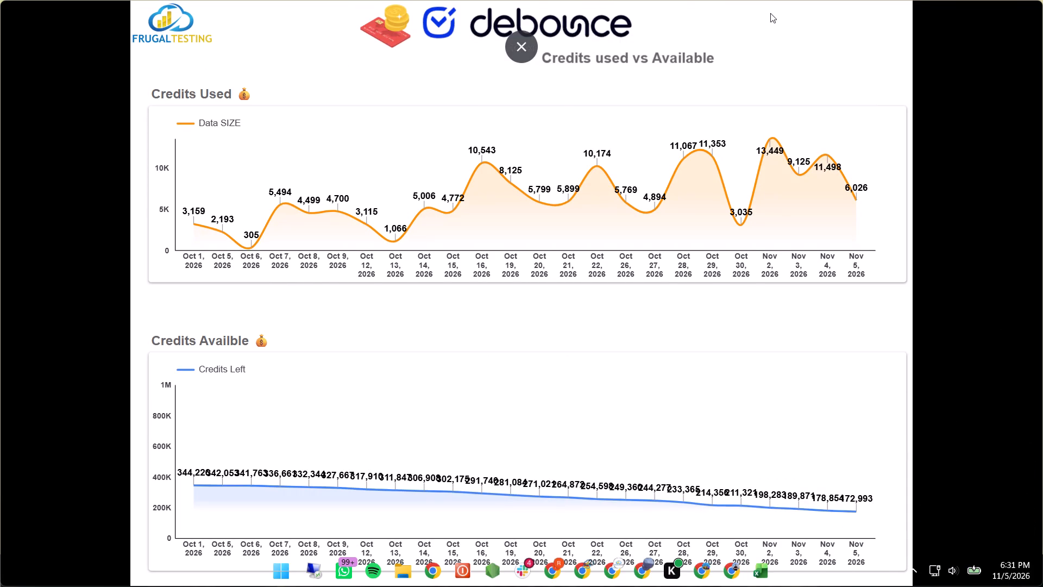
pyautogui.press('Escape')
pyautogui.click(958, 252)
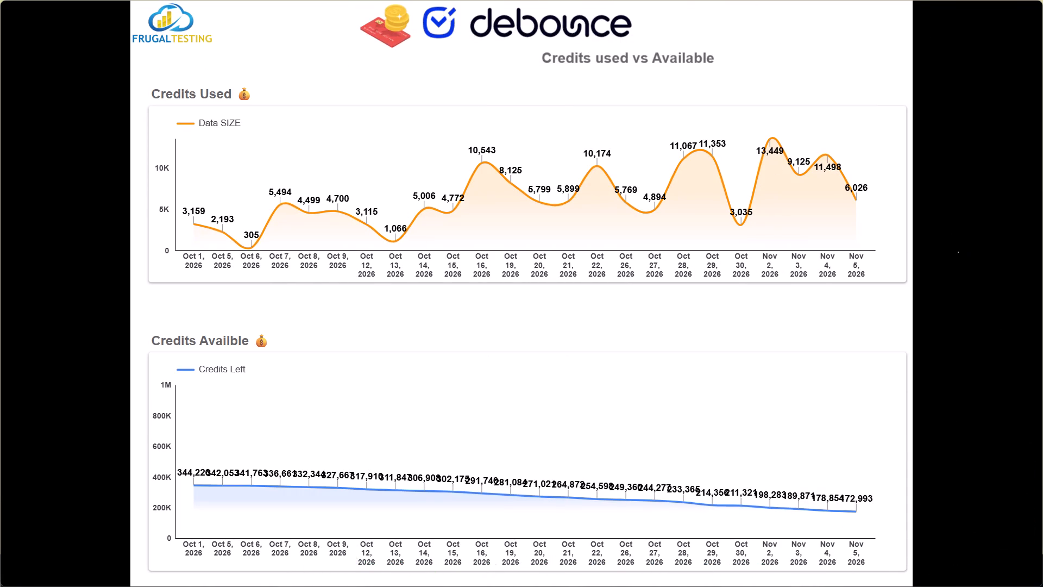
pyautogui.click(958, 252)
pyautogui.press('shift+super+s')
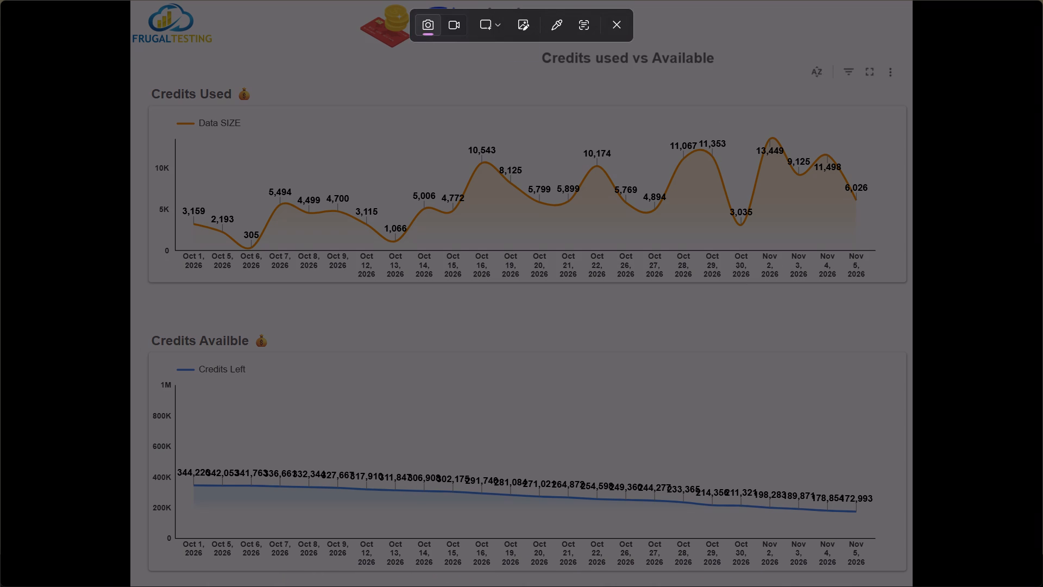
pyautogui.moveTo(129, 0); pyautogui.dragTo(912, 586)
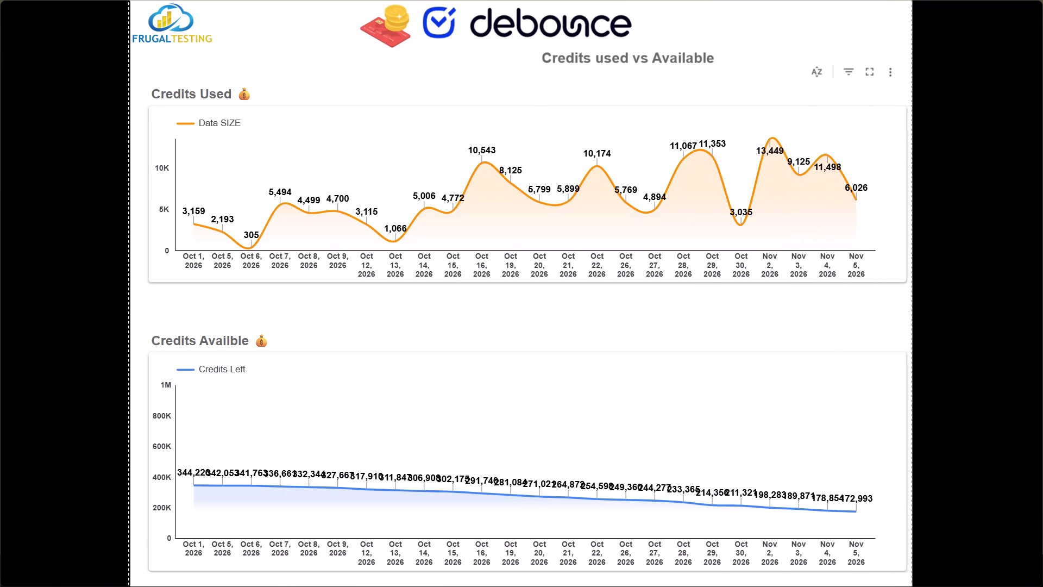
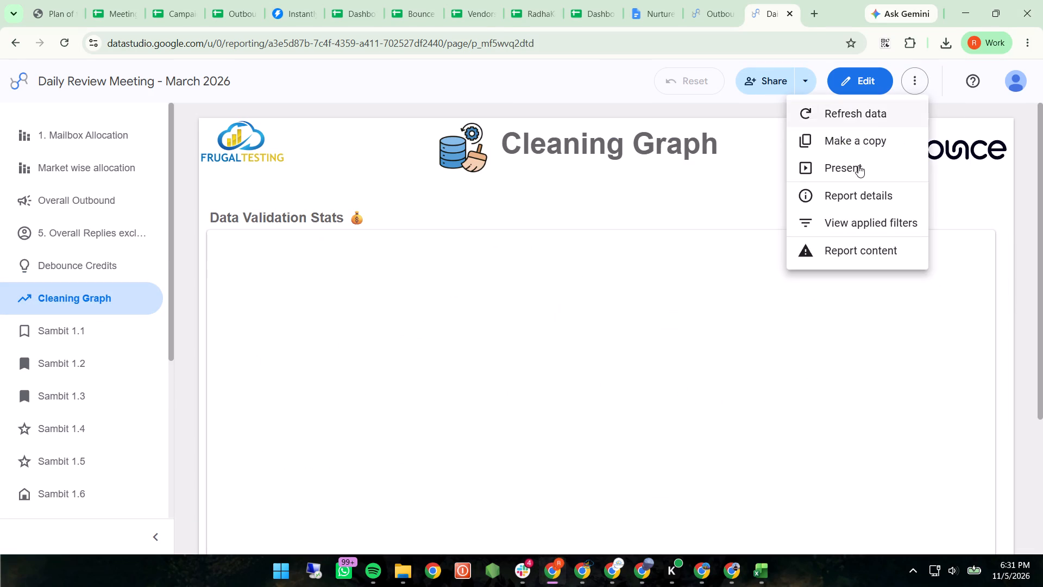
# Present the Cleaning Graph report page full screen and capture a screenshot of the whole page, trimming the capture area to the page's edge.
pyautogui.click(842, 168)
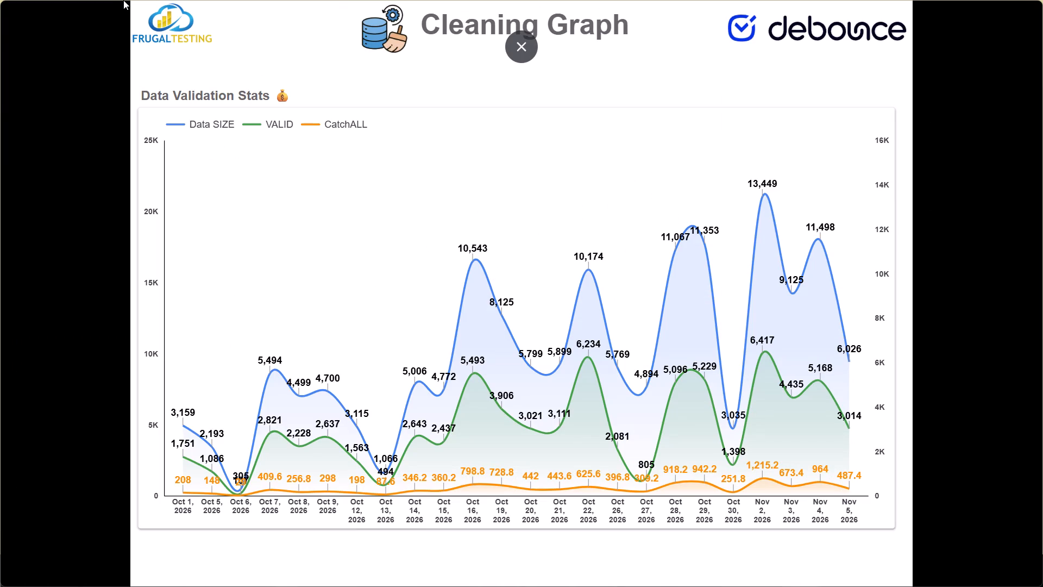
pyautogui.press('shift+super+s')
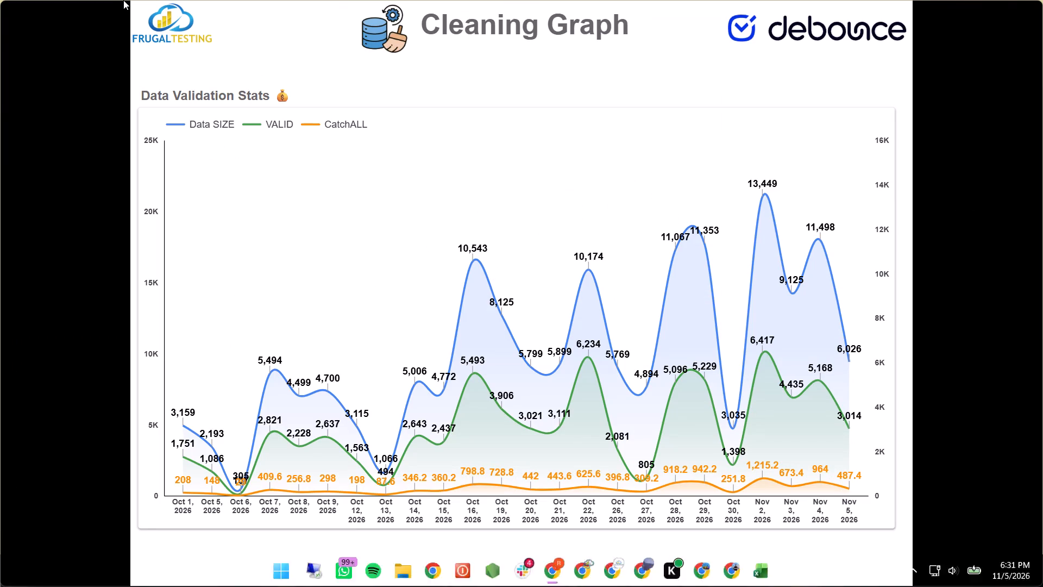
pyautogui.moveTo(130, 0); pyautogui.dragTo(933, 586)
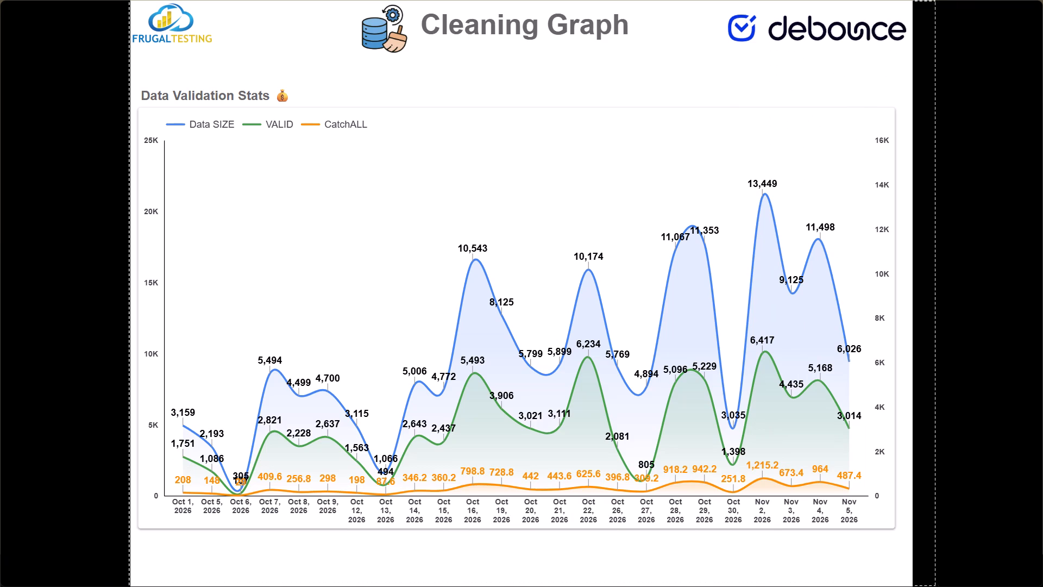
pyautogui.moveTo(933, 586); pyautogui.dragTo(915, 586)
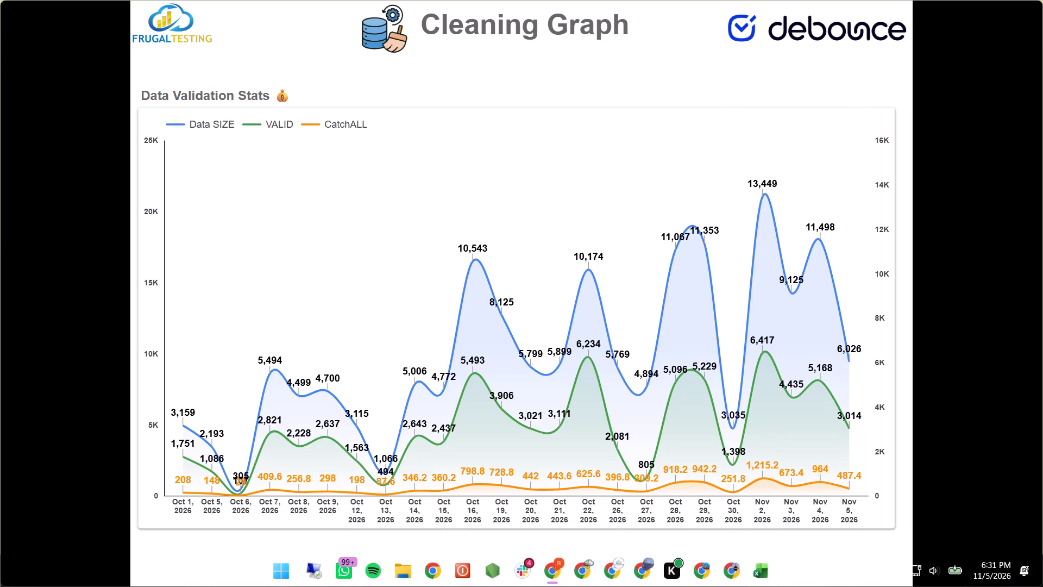
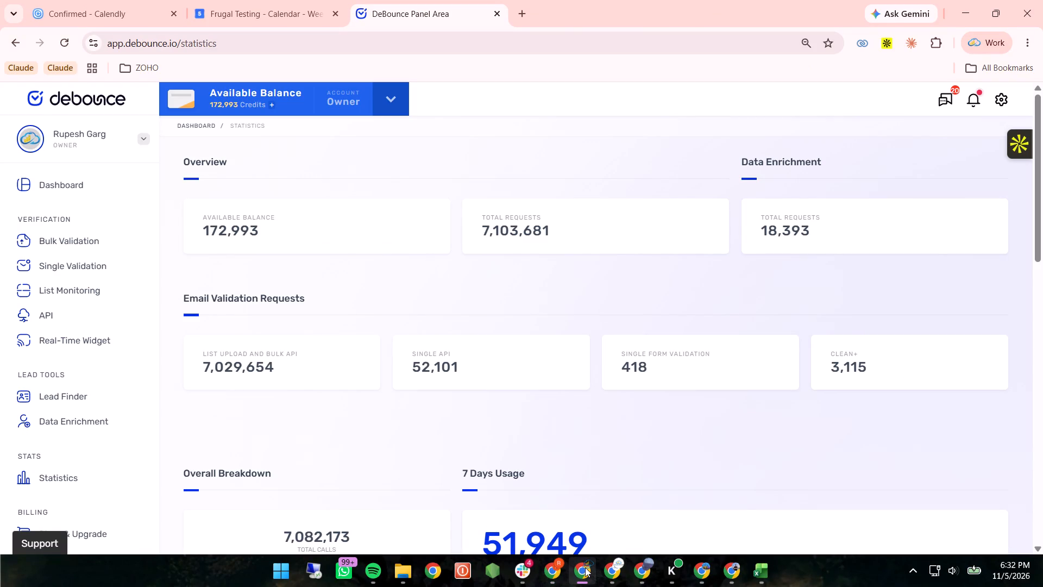
# Capture a screenshot of the DeBounce Statistics page, covering the whole visible page area below the browser's bookmarks bar.
pyautogui.press('shift+super+s')
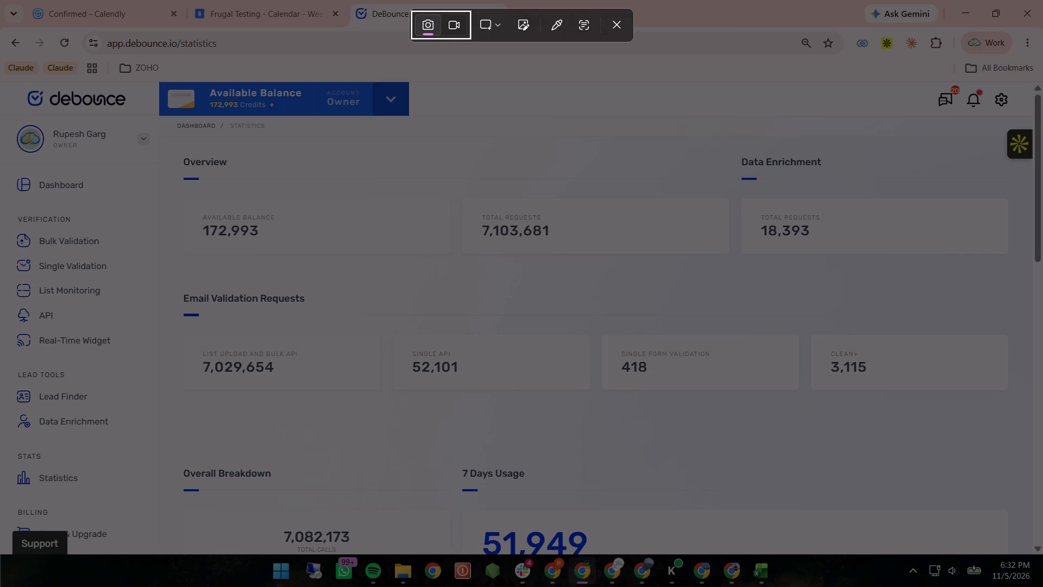
pyautogui.moveTo(0, 82); pyautogui.dragTo(1042, 552)
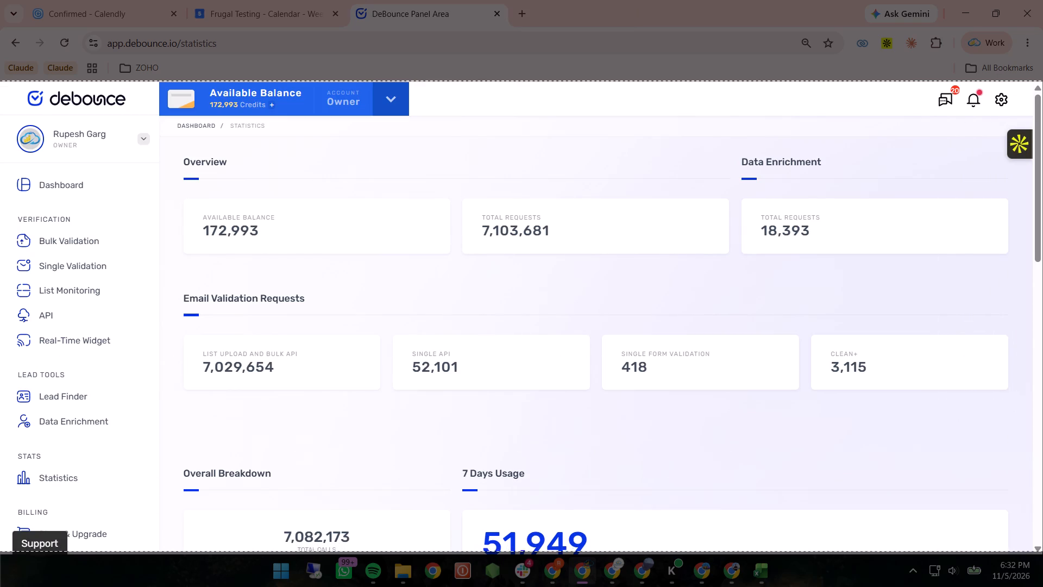
pyautogui.moveTo(1042, 552); pyautogui.dragTo(1042, 554)
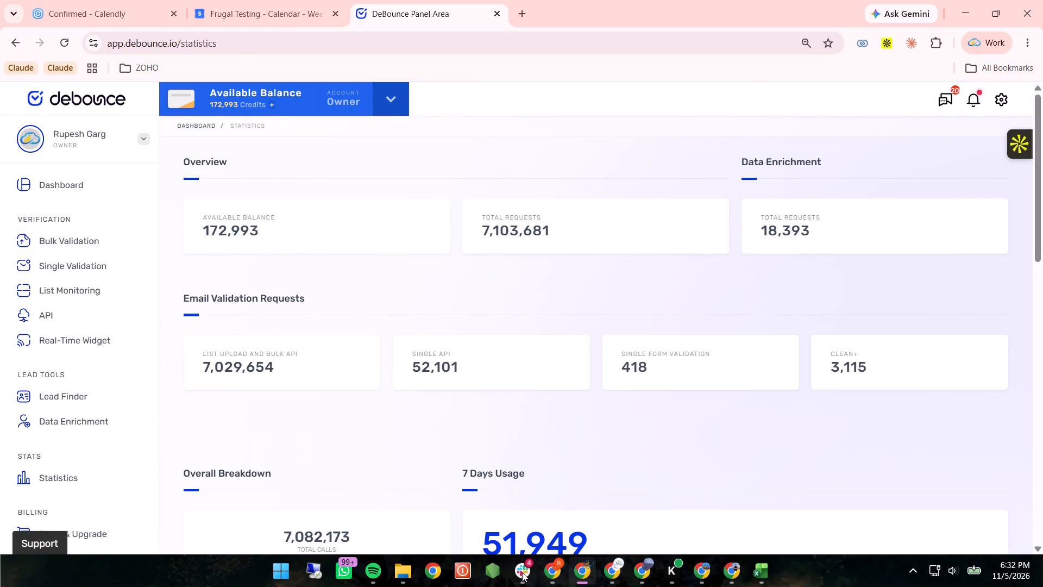
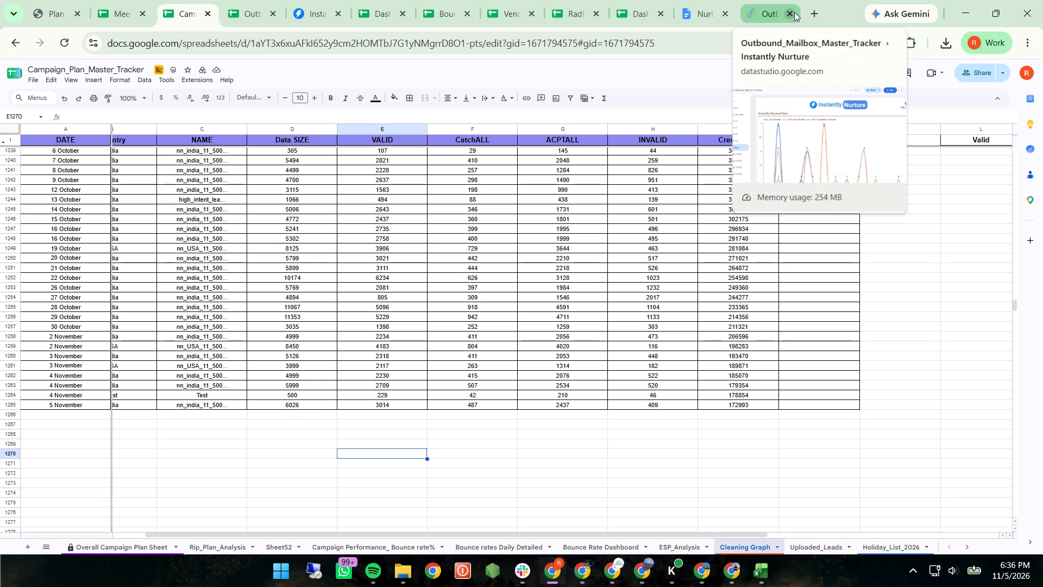
# Close the Outbound_Mailbox_Master_Tracker Instantly Nurture report and the open nurture document.
pyautogui.click(794, 12)
pyautogui.click(794, 12)
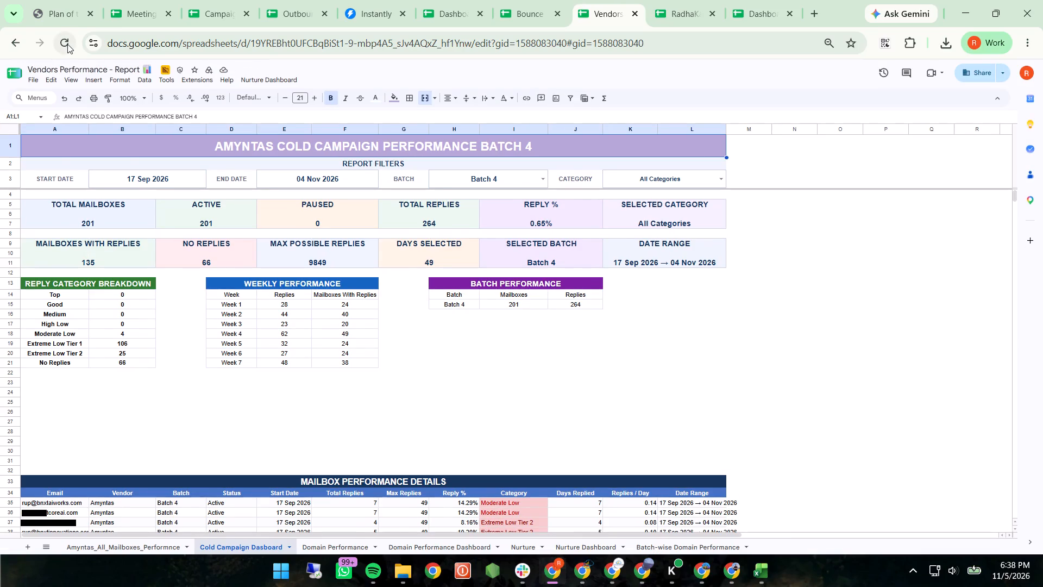
pyautogui.click(564, 542)
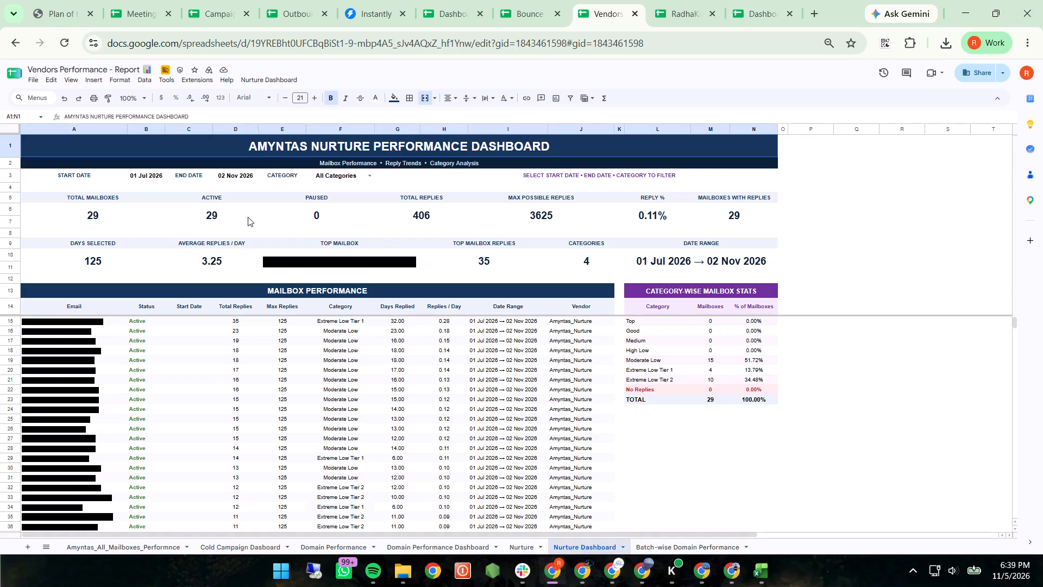
pyautogui.doubleClick(235, 177)
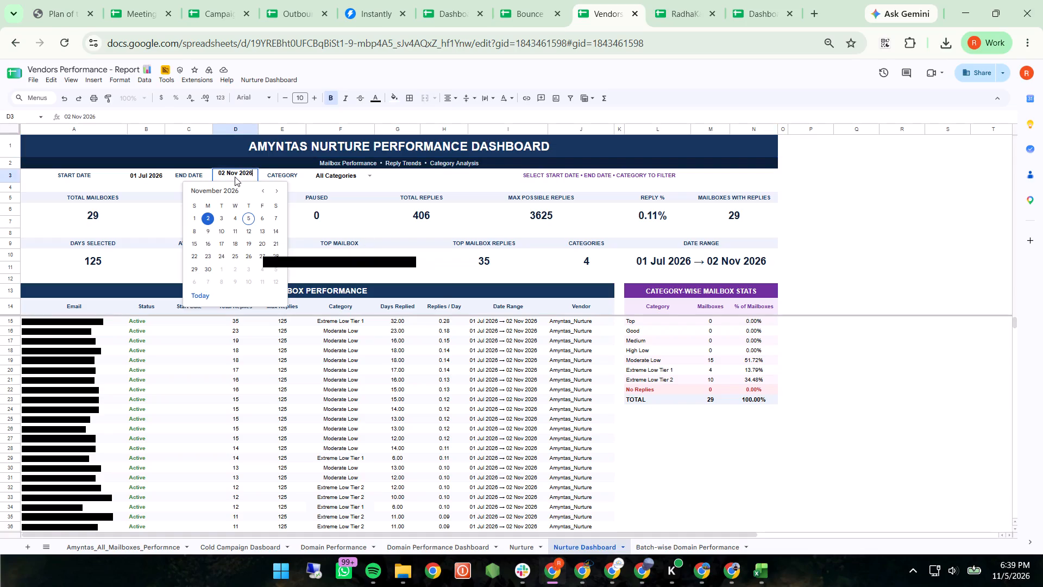
pyautogui.click(238, 215)
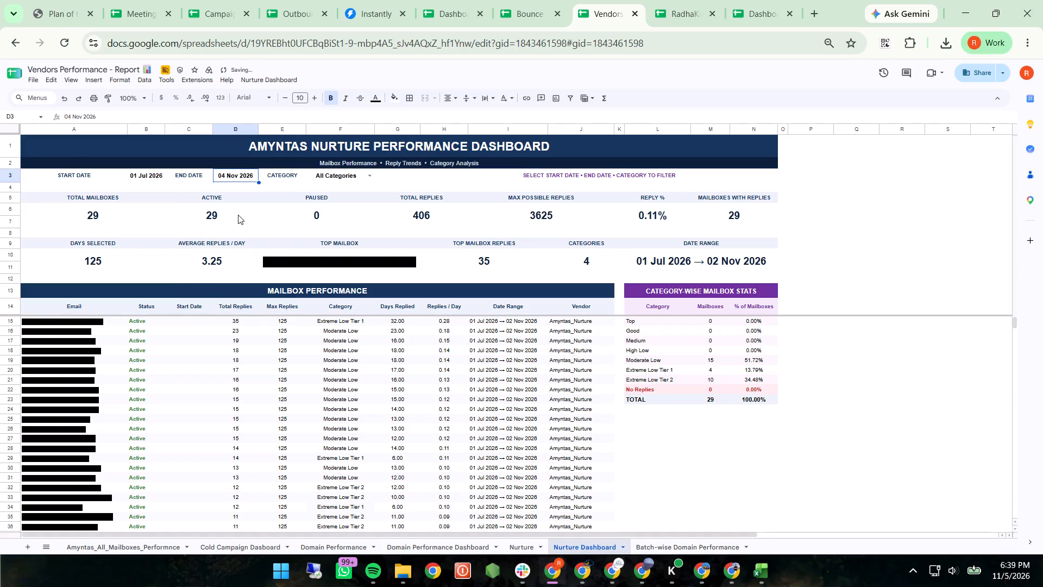
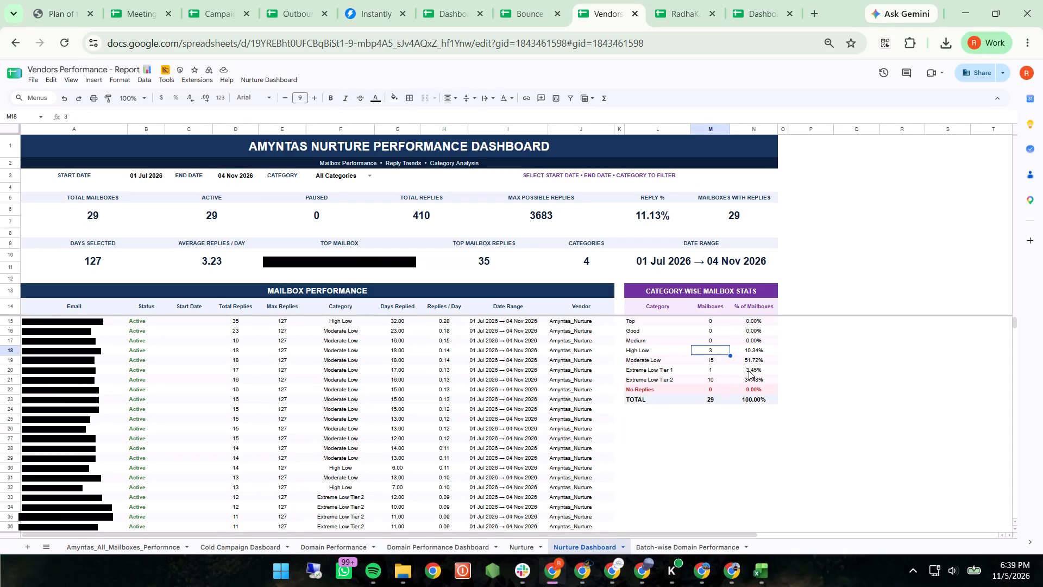
# In the category-wise mailbox stats, set Extreme Low Tier 1 to 4 mailboxes and 13.79%.
pyautogui.click(749, 369)
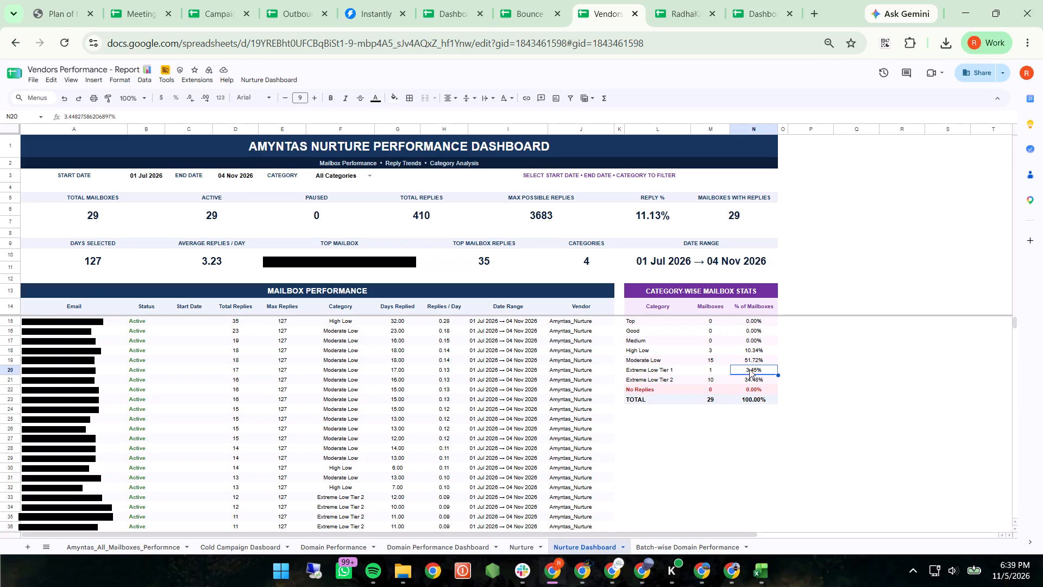
pyautogui.press('BackSpace')
pyautogui.write('13.79')
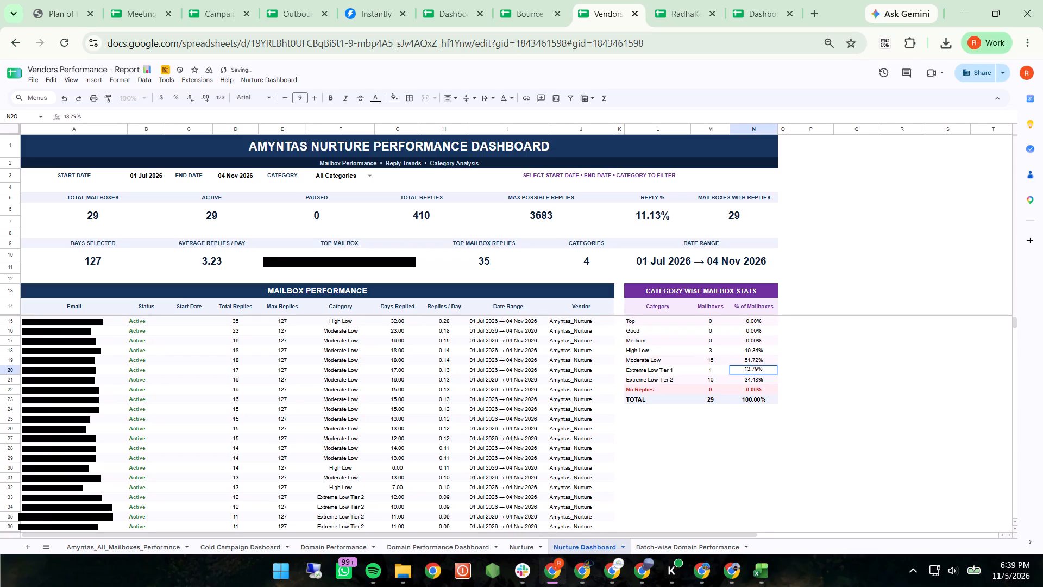
pyautogui.press('Left')
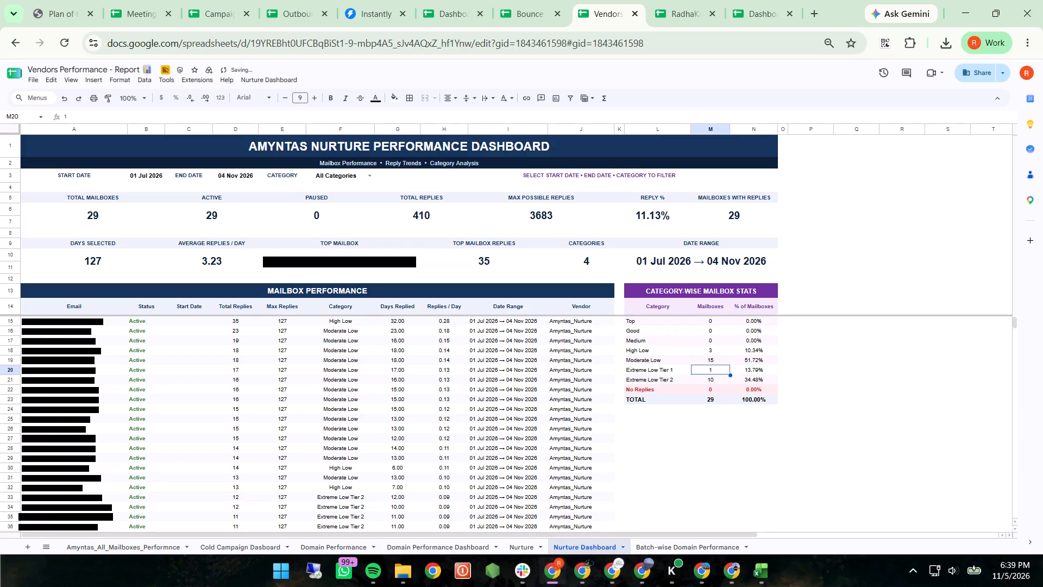
pyautogui.press('4')
pyautogui.press('Up')
# In the category-wise mailbox stats, set High Low to 0 mailboxes and 0%.
pyautogui.press('Up')
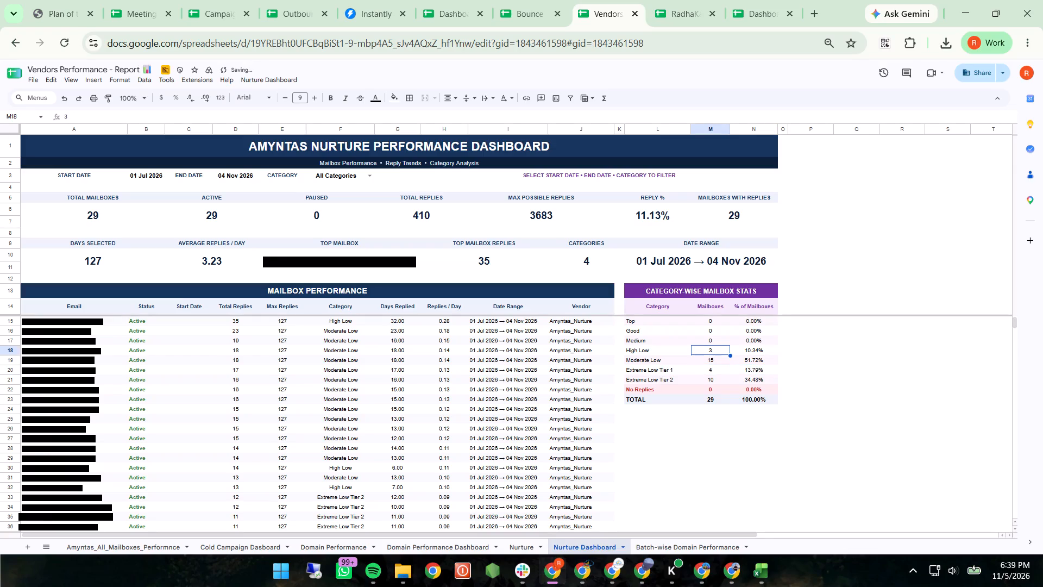
pyautogui.press('0')
pyautogui.press('Right')
pyautogui.press('0')
pyautogui.press('Right')
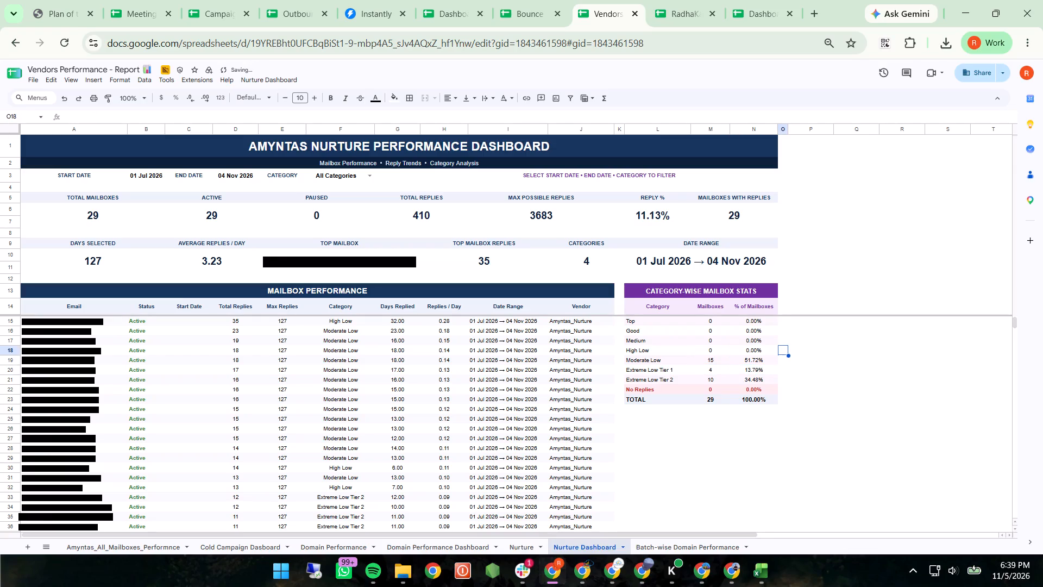
# Copy the Extreme Low Tier 1 label into the Category cells of mailbox rows 30, 32 and 36.
pyautogui.click(670, 368)
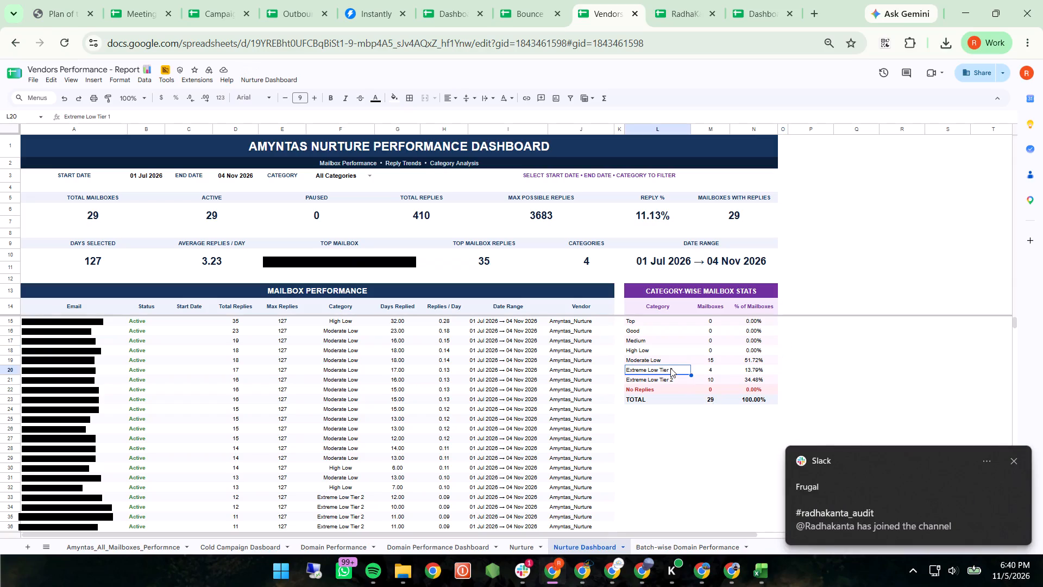
pyautogui.hotkey('ctrl', 'c')
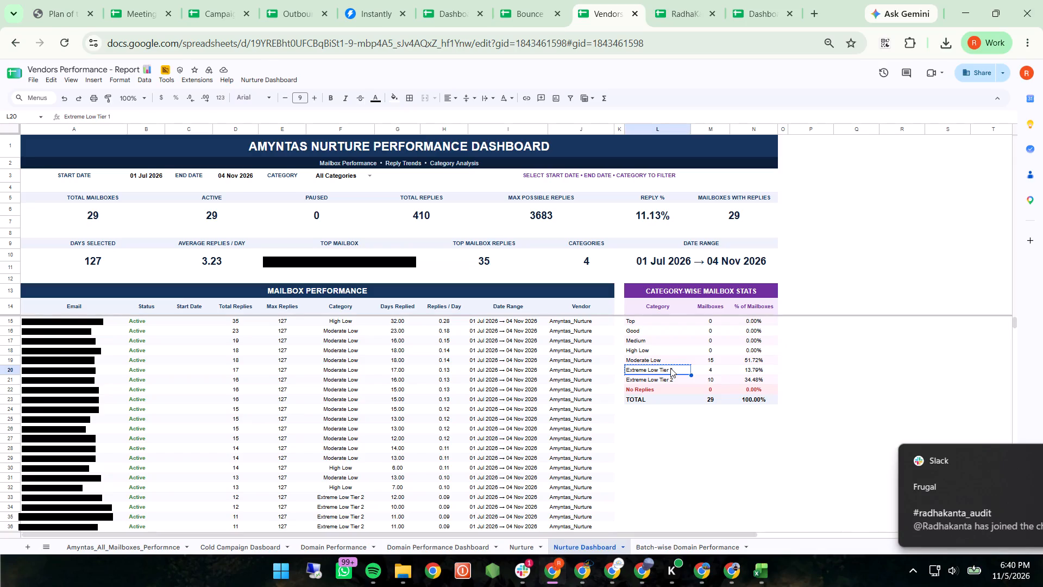
pyautogui.scroll(-1, 422, 424)
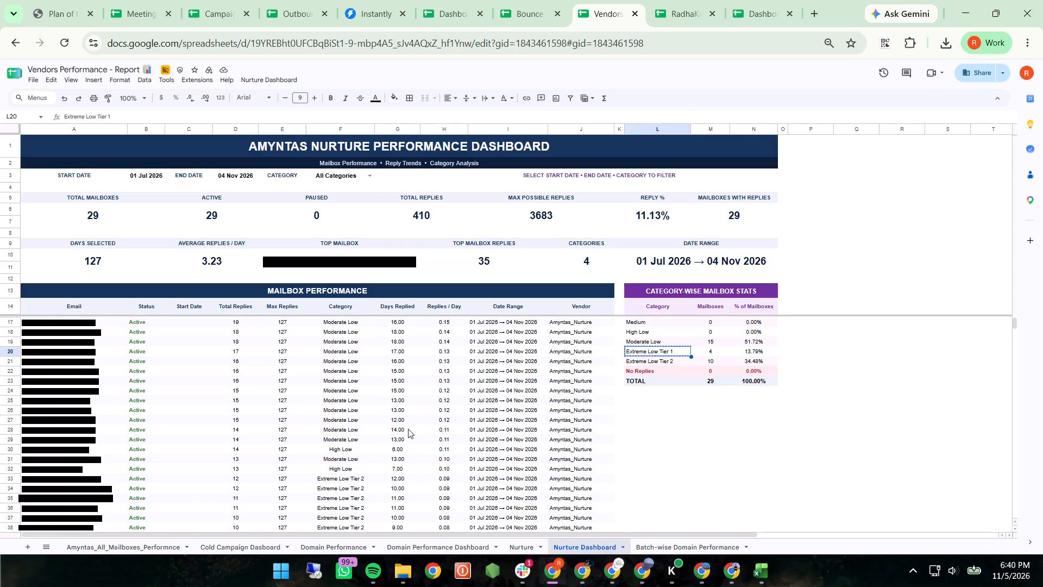
pyautogui.click(351, 449)
pyautogui.hotkey('ctrl', 'v')
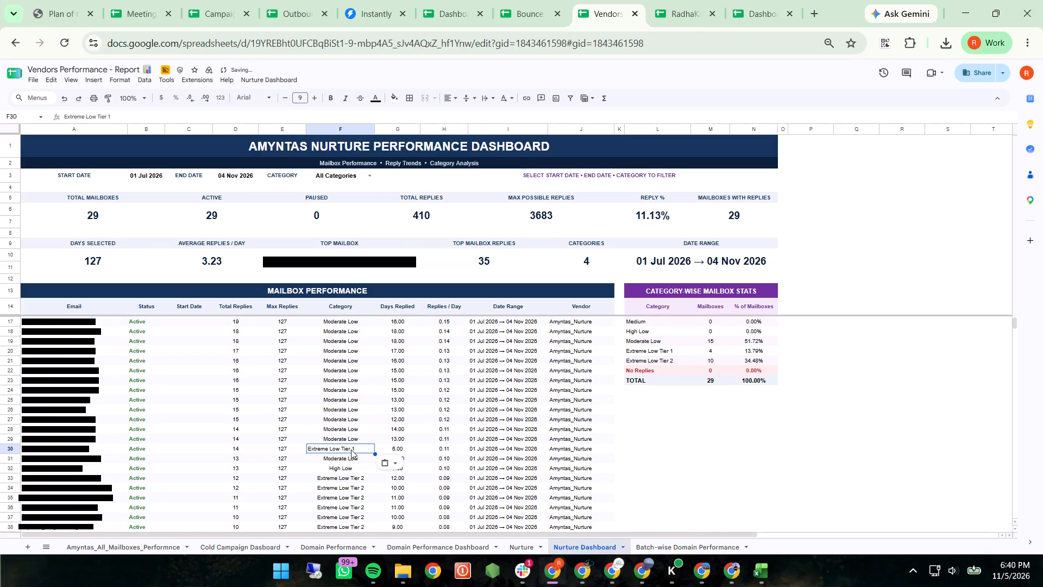
pyautogui.click(341, 466)
pyautogui.hotkey('ctrl', 'v')
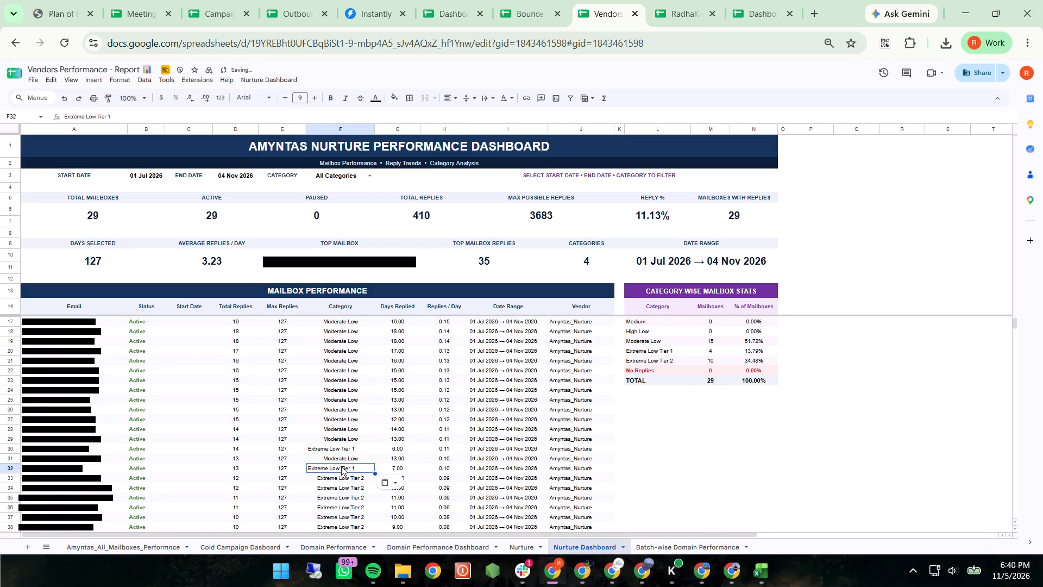
pyautogui.scroll(-2, 586, 438)
pyautogui.scroll(2, 586, 438)
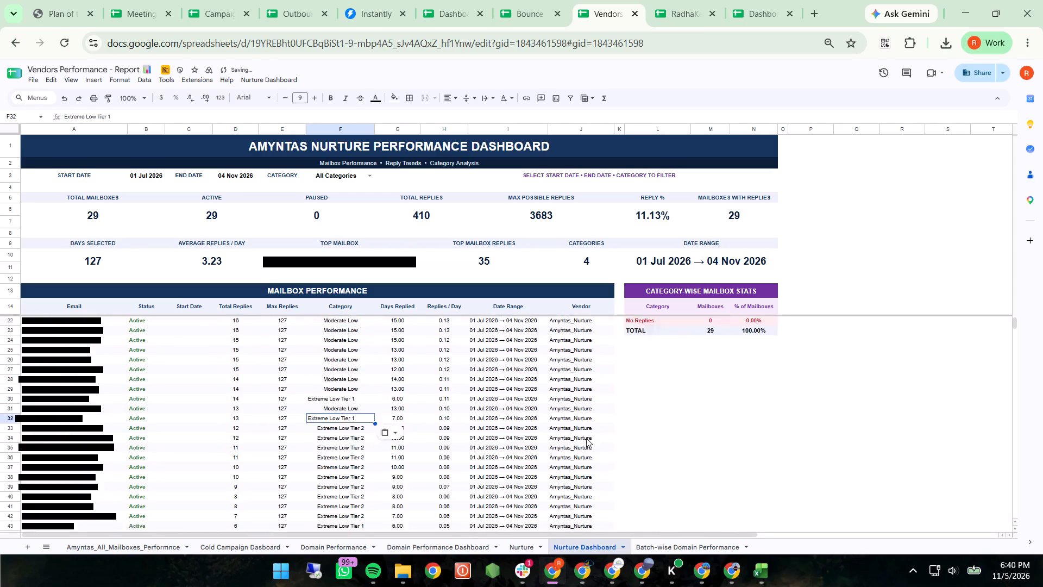
pyautogui.scroll(2, 586, 438)
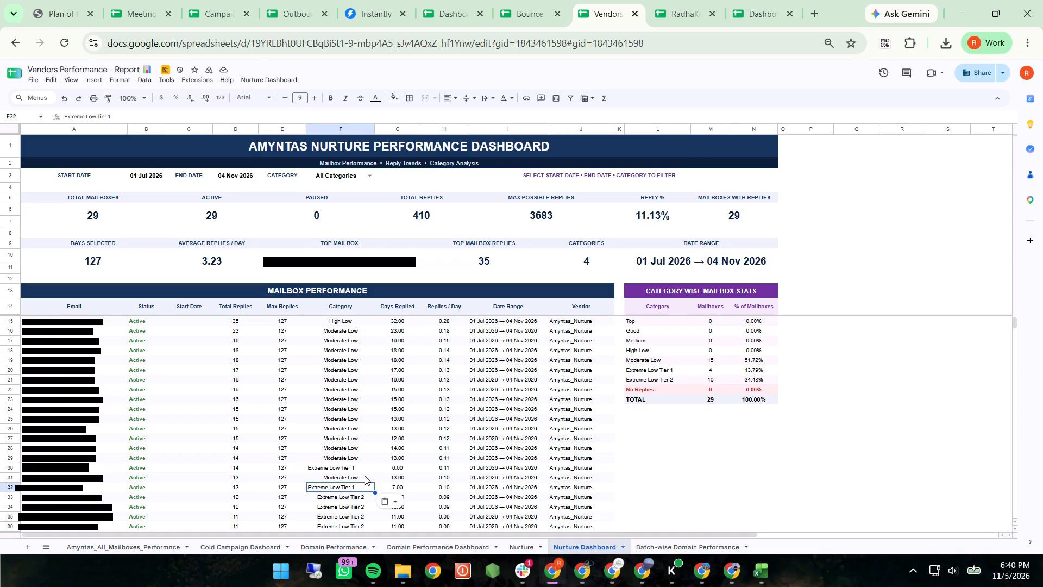
pyautogui.scroll(-1, 365, 476)
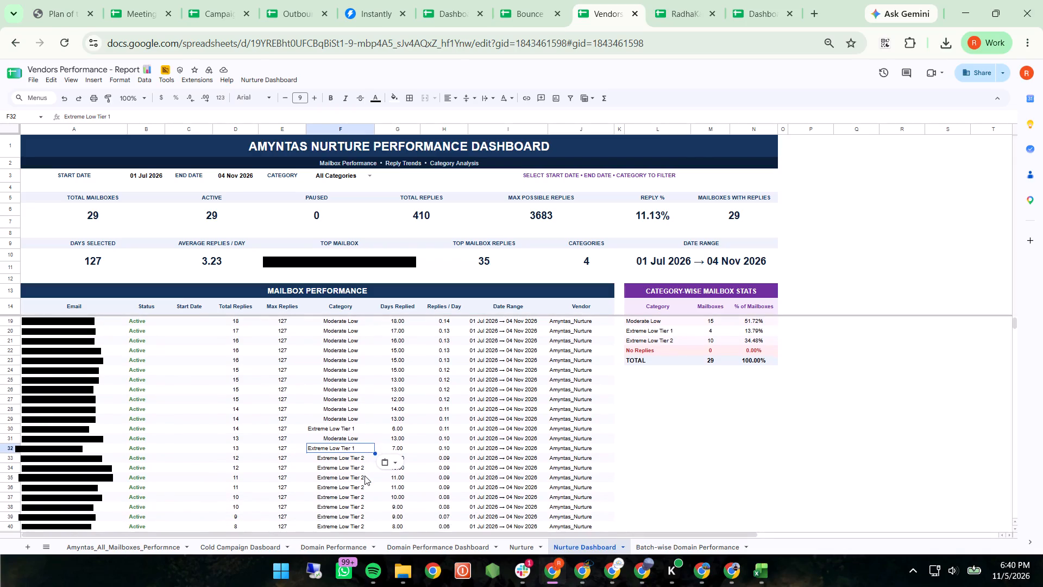
pyautogui.click(345, 487)
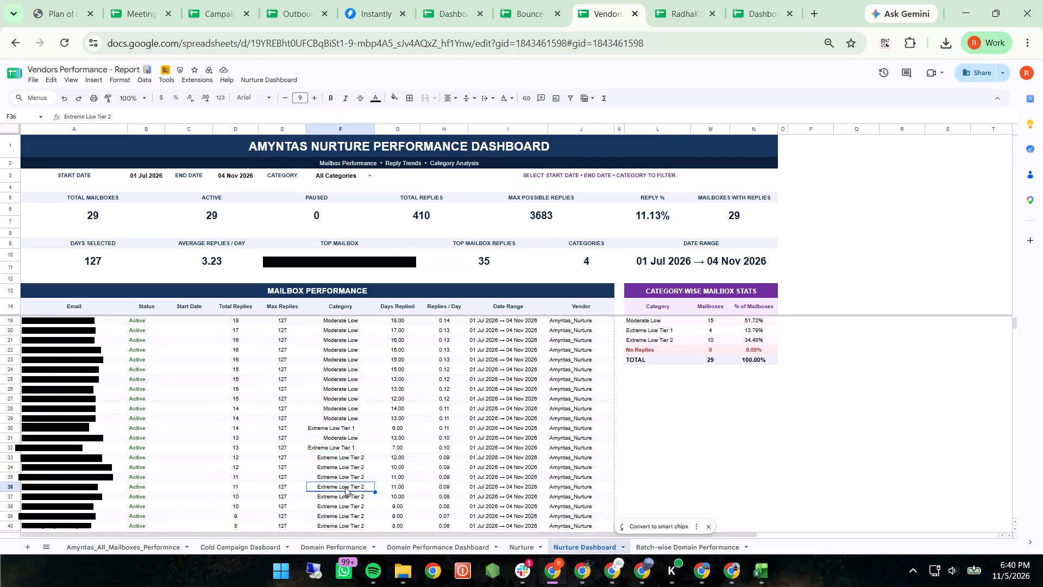
pyautogui.hotkey('ctrl', 'v')
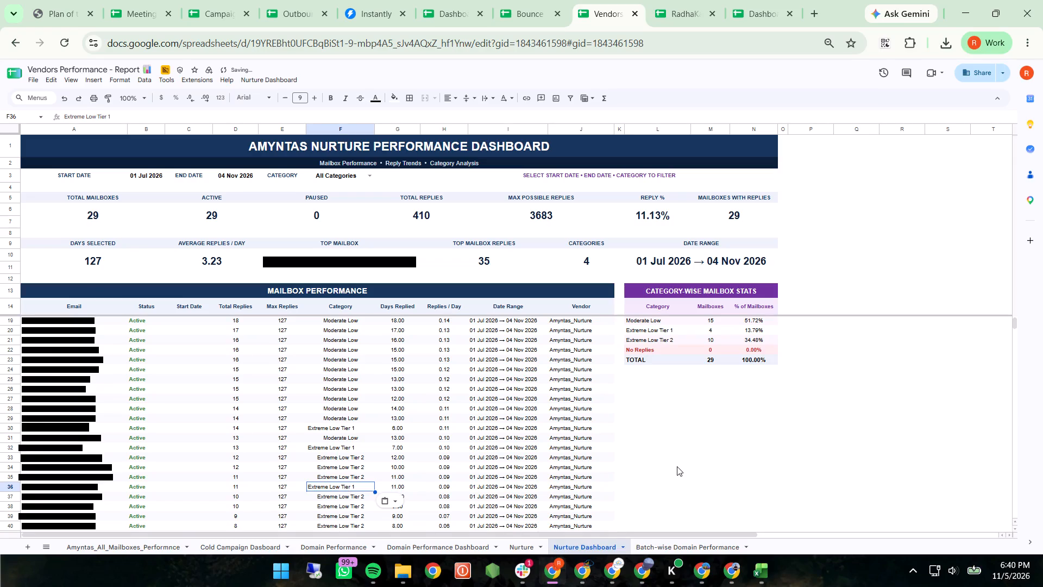
pyautogui.scroll(-2, 677, 466)
pyautogui.click(677, 466)
# Centre-align the whole Nurture Dashboard range A1:N43 horizontally.
pyautogui.scroll(2, 677, 466)
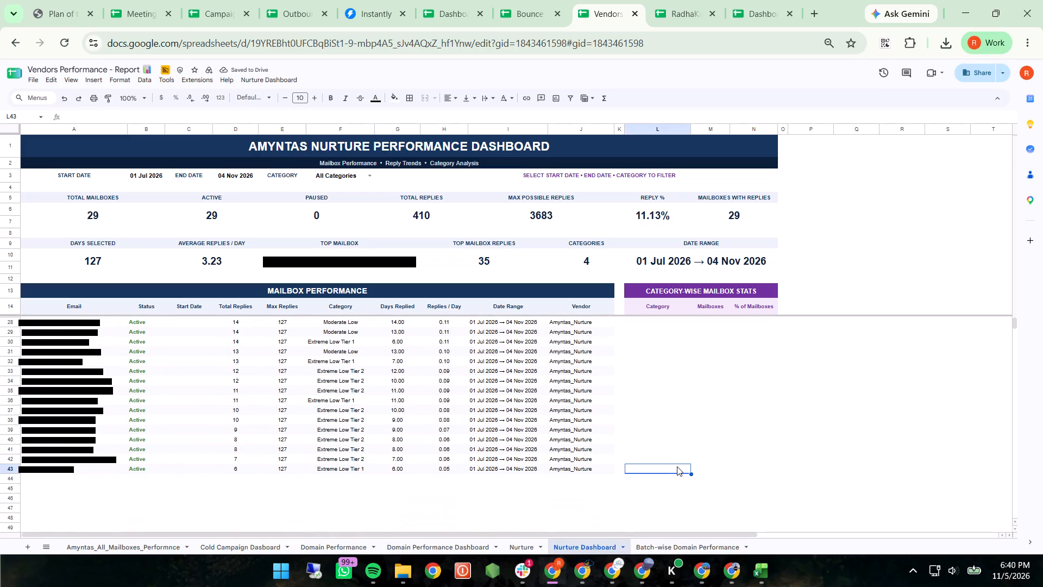
pyautogui.scroll(3, 677, 466)
pyautogui.click(426, 143)
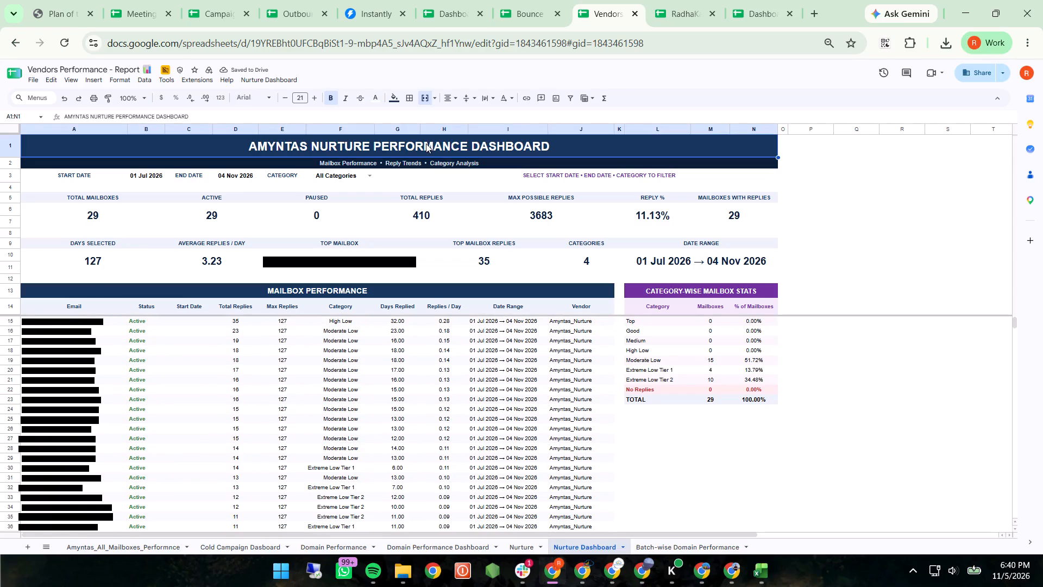
pyautogui.hotkey('shift', 'Down')
pyautogui.hotkey('shift', 'Down')
pyautogui.hotkey('shift', 'Down')
pyautogui.hotkey('shift', 'Down')
pyautogui.hotkey('shift', 'Down')
pyautogui.hotkey('shift', 'Down')
pyautogui.hotkey('shift', 'Down')
pyautogui.hotkey('shift', 'Down')
pyautogui.hotkey('shift', 'Down')
pyautogui.hotkey('shift', 'Down')
pyautogui.hotkey('shift', 'Down')
pyautogui.hotkey('shift', 'Down')
pyautogui.hotkey('shift', 'Down')
pyautogui.hotkey('shift', 'Down')
pyautogui.hotkey('shift', 'Down')
pyautogui.hotkey('shift', 'Down')
pyautogui.hotkey('shift', 'Down')
pyautogui.hotkey('shift', 'Down')
pyautogui.hotkey('shift', 'Down')
pyautogui.hotkey('shift', 'Down')
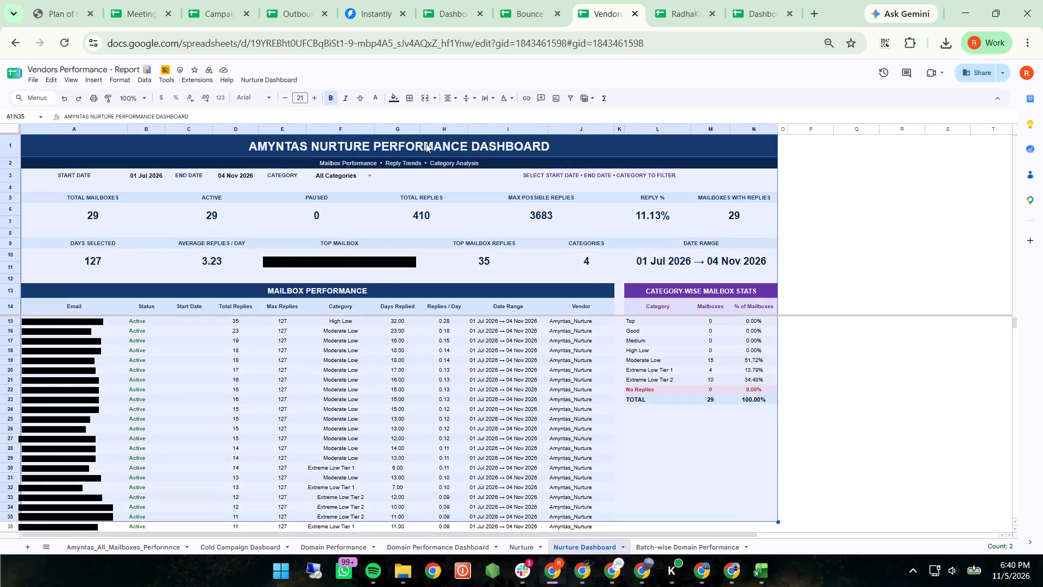
pyautogui.hotkey('shift', 'Down')
pyautogui.hotkey('shift', 'Down')
pyautogui.hotkey('shift', 'Down')
pyautogui.hotkey('shift', 'Down')
pyautogui.hotkey('shift', 'Down')
pyautogui.hotkey('shift', 'Down')
pyautogui.hotkey('shift', 'Up')
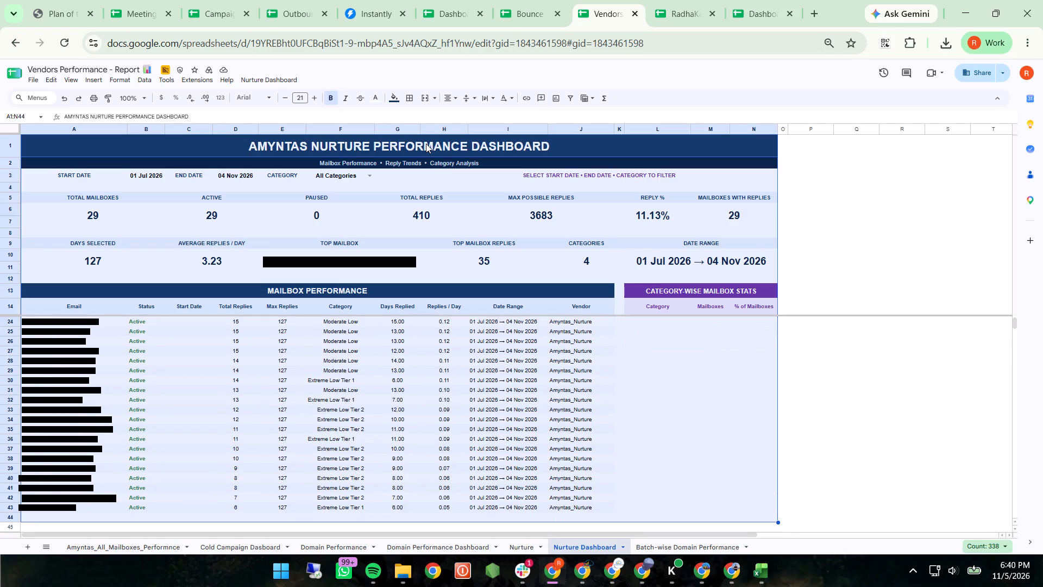
pyautogui.hotkey('shift', 'Up')
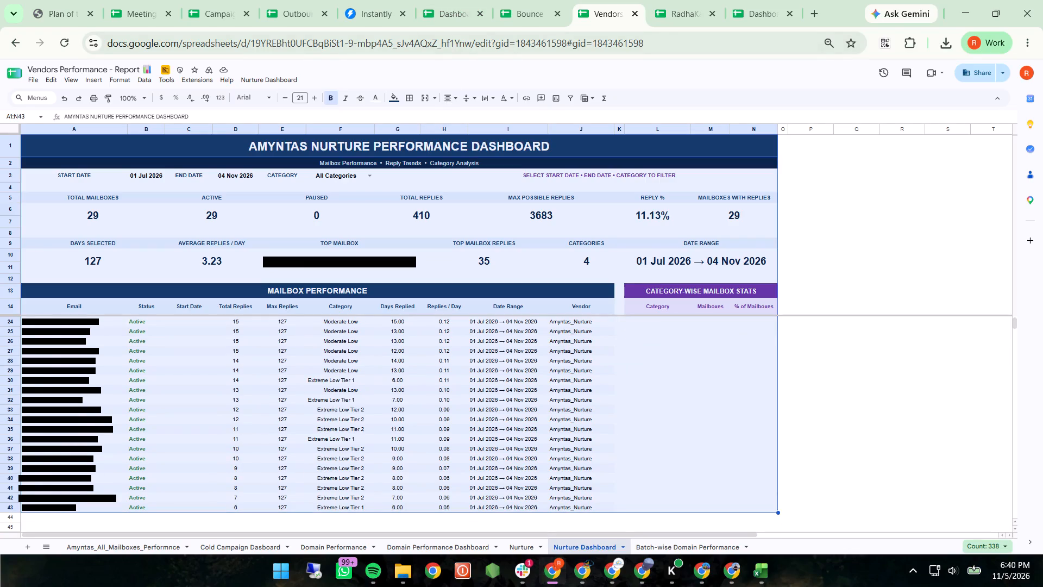
pyautogui.click(444, 95)
pyautogui.click(461, 116)
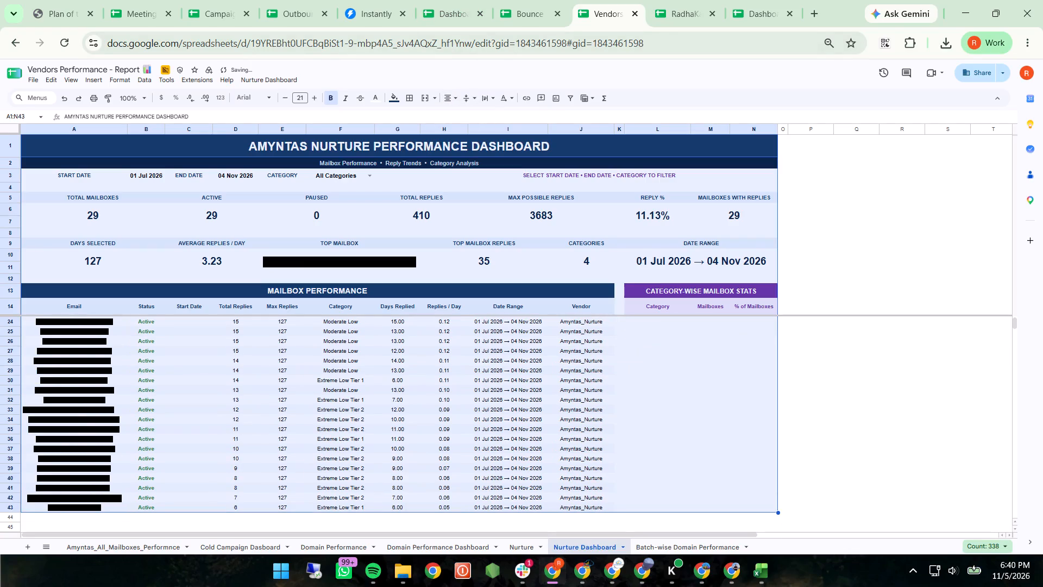
pyautogui.click(847, 382)
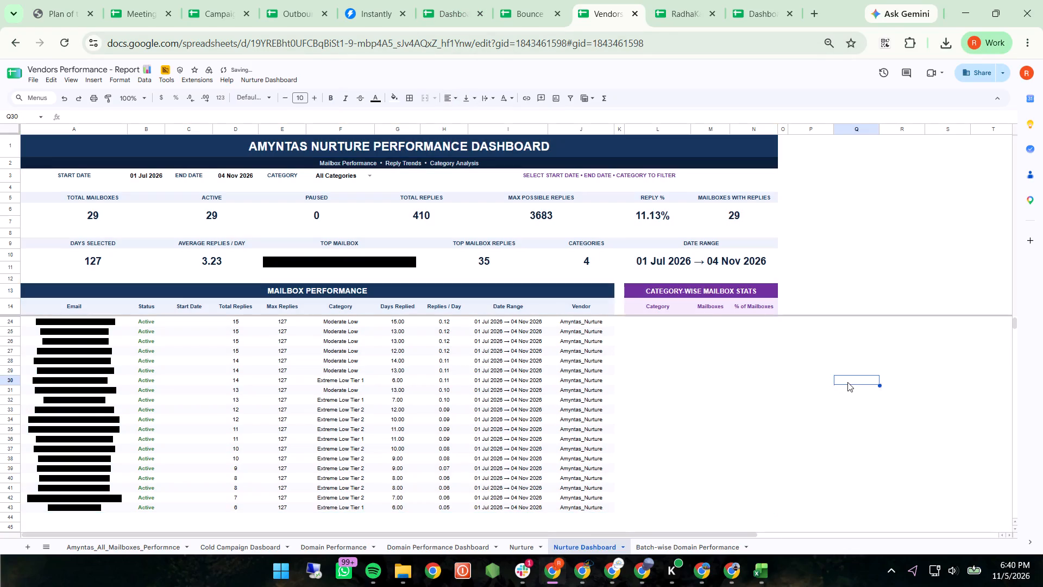
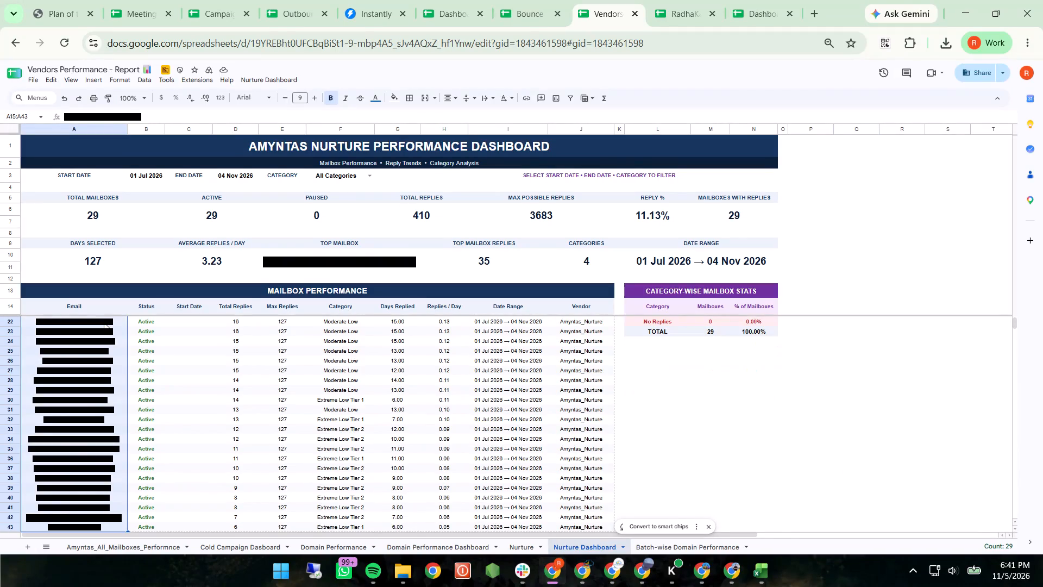
pyautogui.hotkey('ctrl', 'c')
pyautogui.hotkey('ctrl', 'c')
pyautogui.hscroll(1, 751, 292)
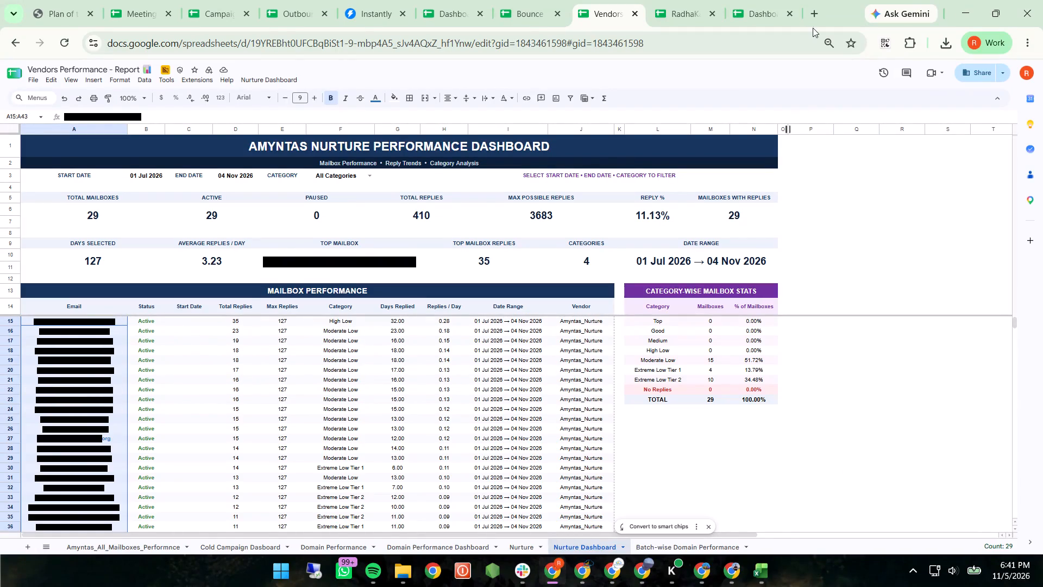
pyautogui.click(683, 11)
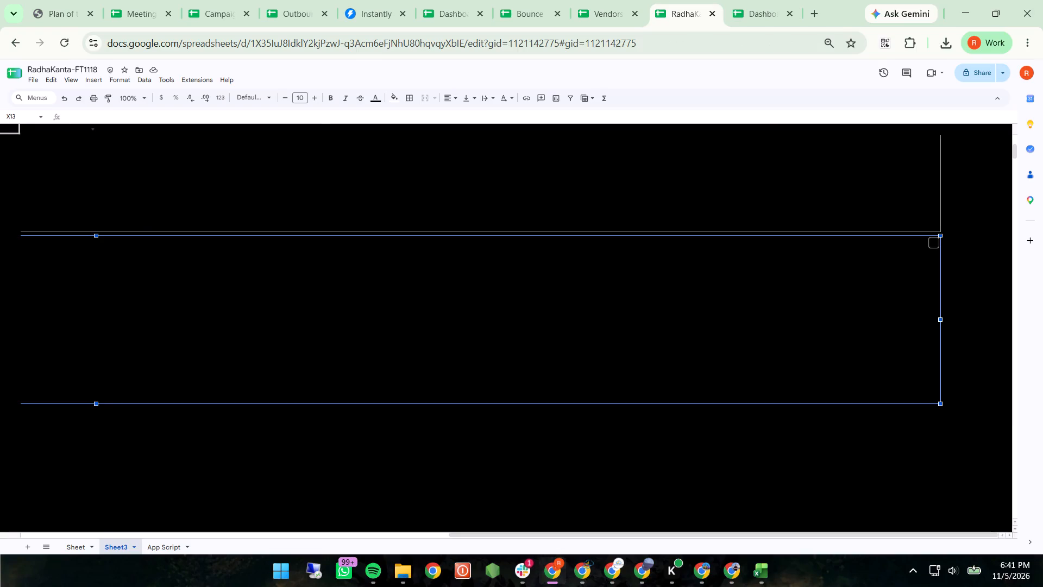
pyautogui.click(62, 43)
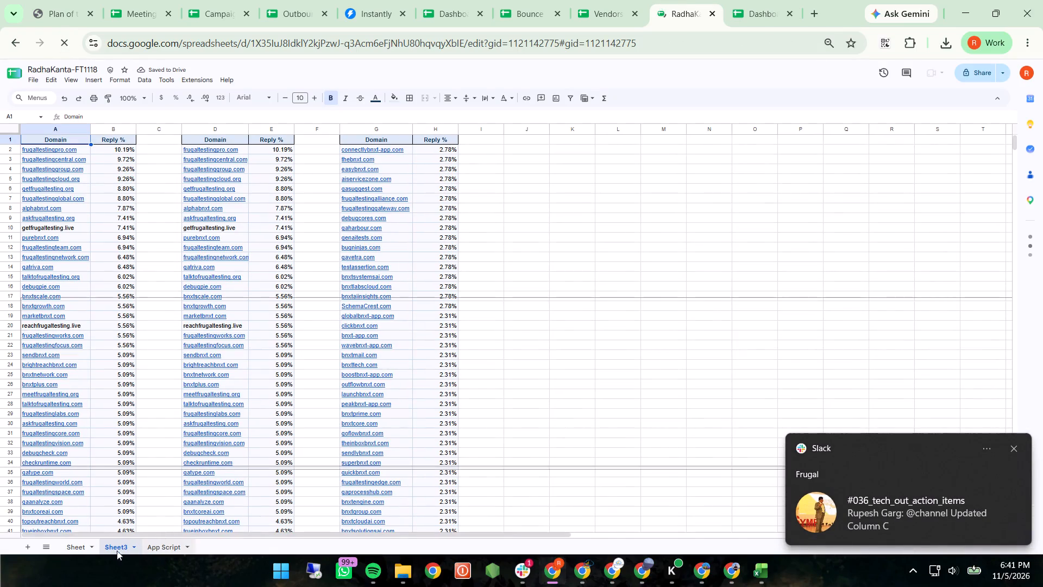
pyautogui.click(76, 548)
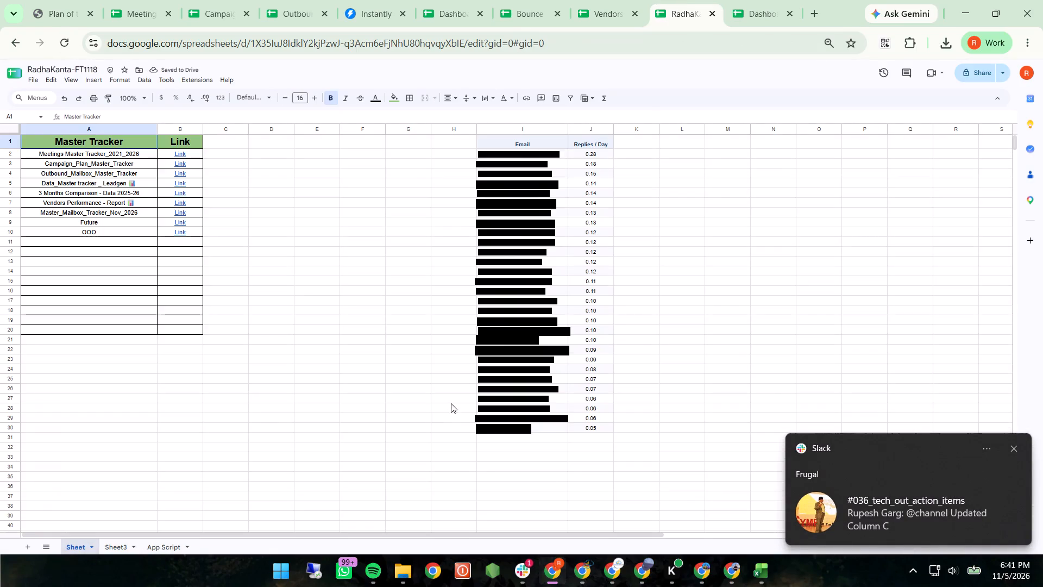
pyautogui.click(519, 158)
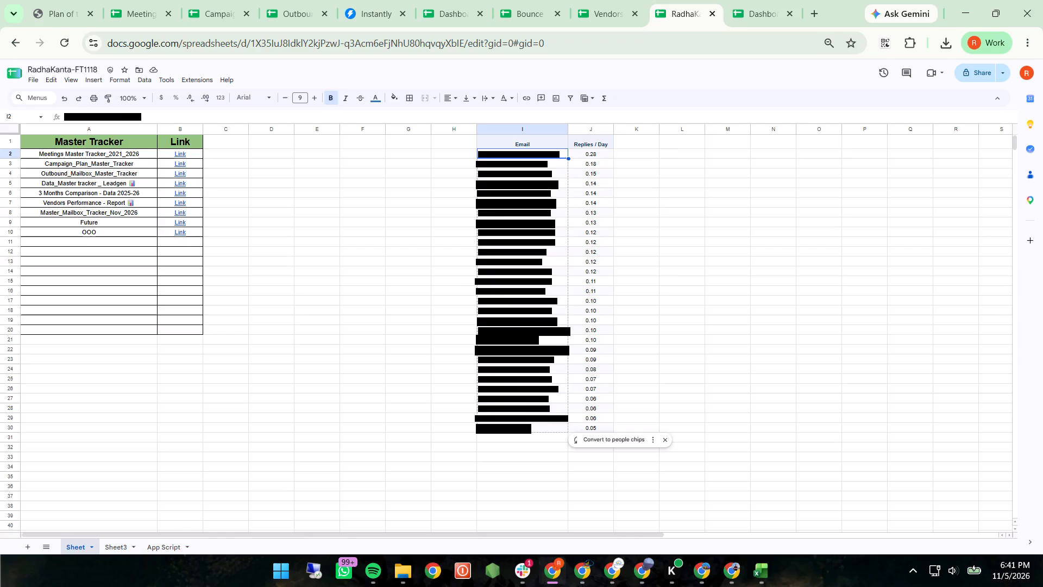
pyautogui.hotkey('ctrl', 'v')
pyautogui.hscroll(1, 519, 158)
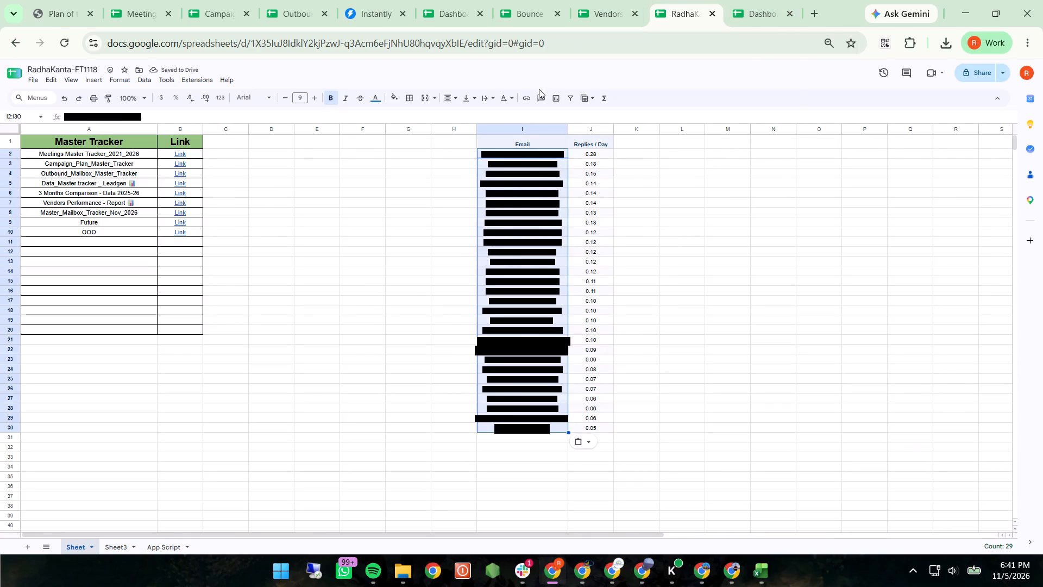
pyautogui.click(613, 11)
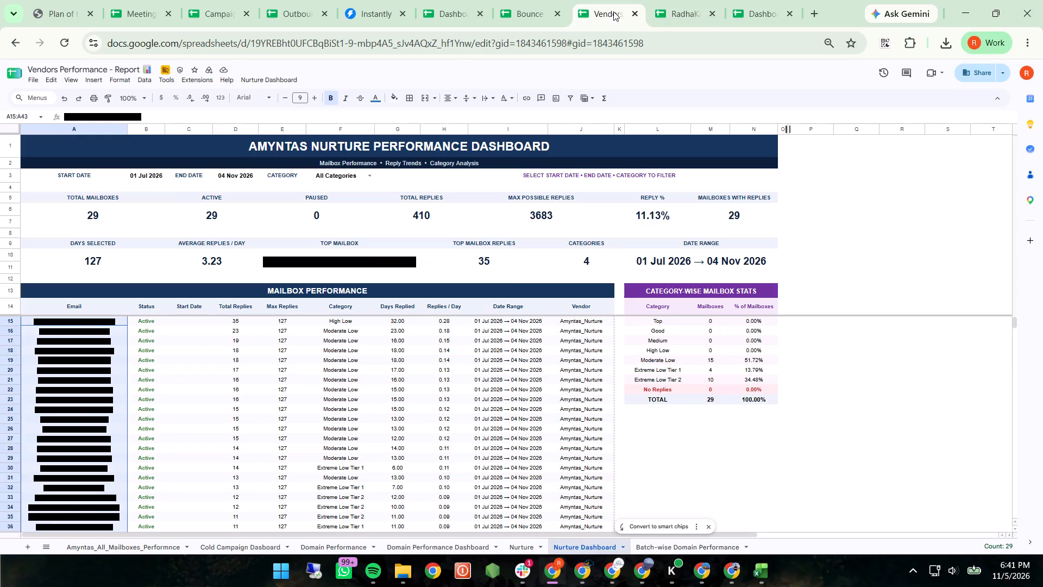
pyautogui.click(436, 320)
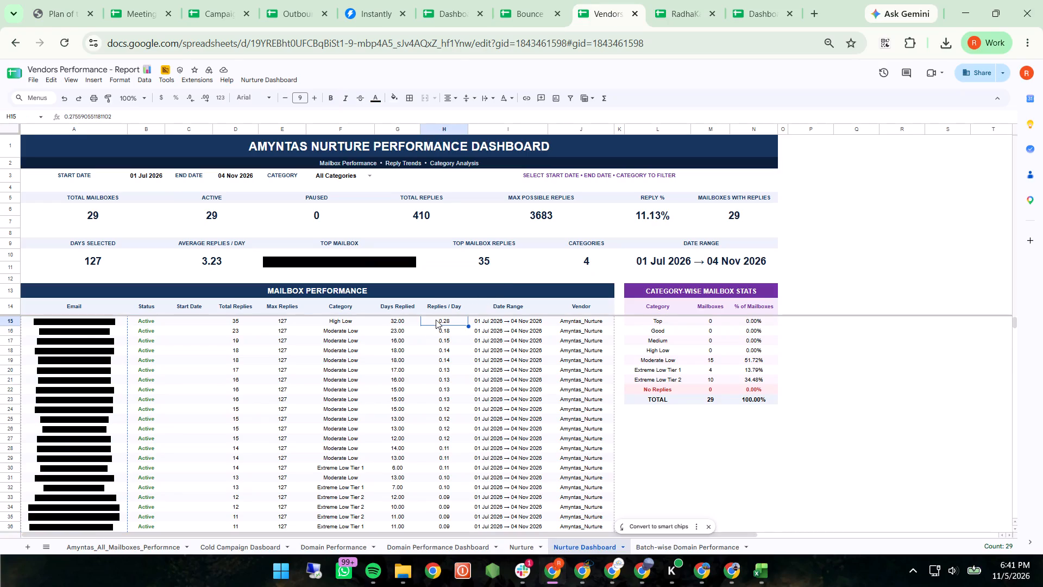
pyautogui.hotkey('ctrl', 'shift', 'Down')
pyautogui.scroll(-1, 436, 320)
pyautogui.hotkey('ctrl', 'c')
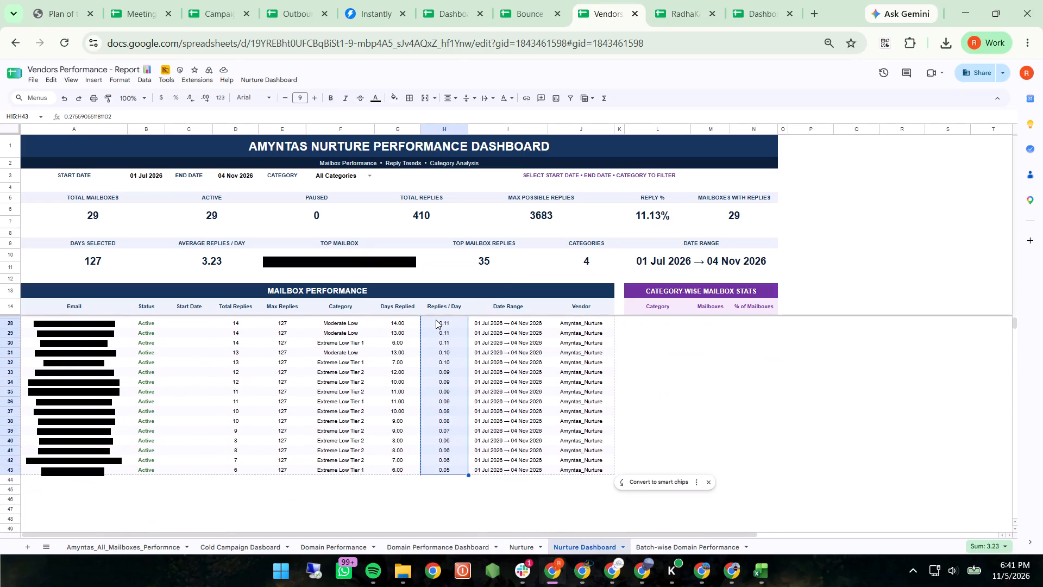
pyautogui.hotkey('ctrl', 'c')
pyautogui.scroll(6, 436, 320)
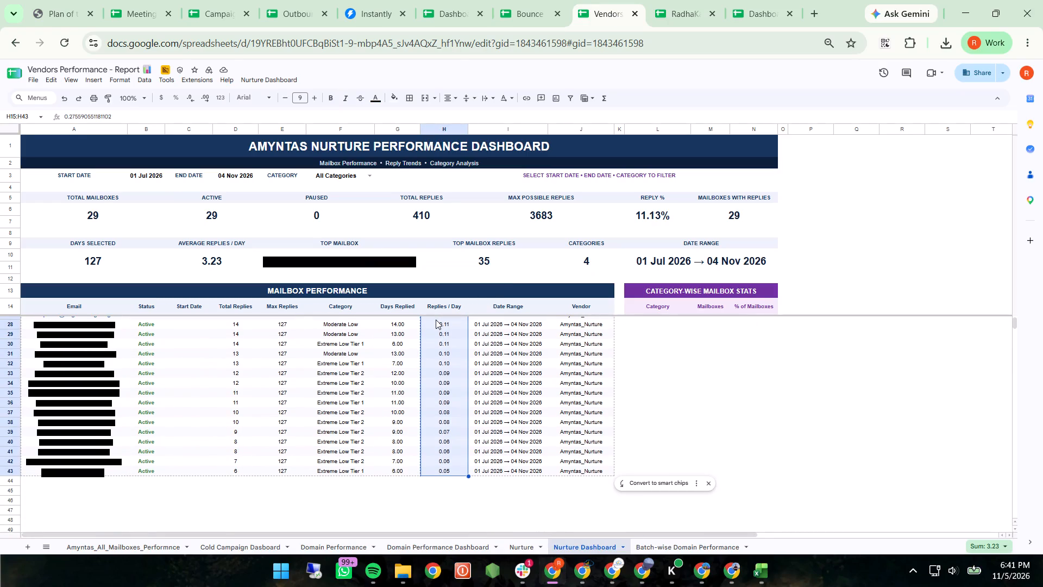
pyautogui.click(670, 7)
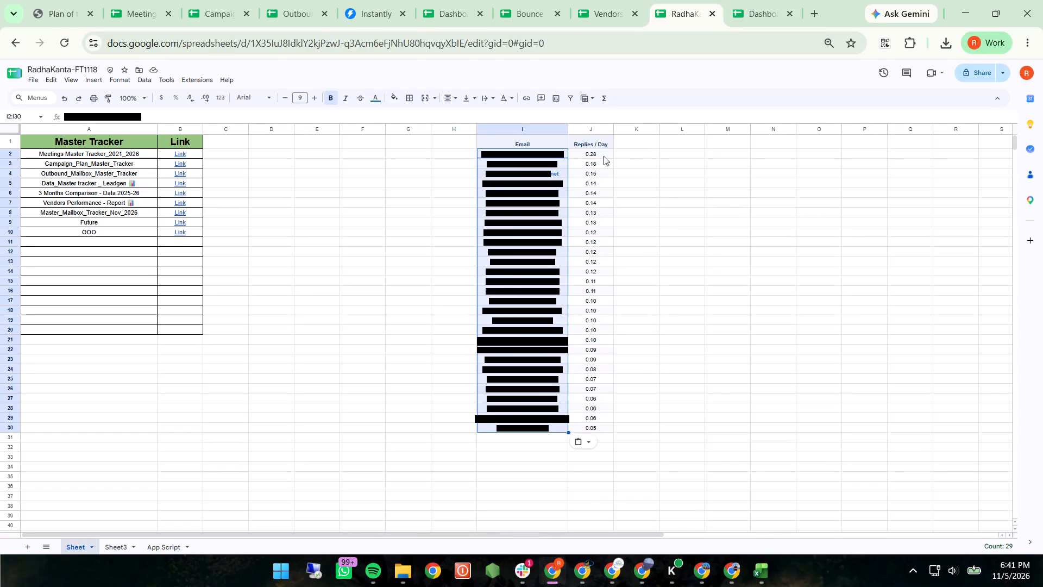
pyautogui.click(601, 156)
pyautogui.hotkey('ctrl', 'v')
pyautogui.click(690, 242)
# Change the nurture bar chart's title to "Nurture Mailbox Reply Rate Overview | 01 Jul – 04 Nov".
pyautogui.scroll(-1, 690, 242)
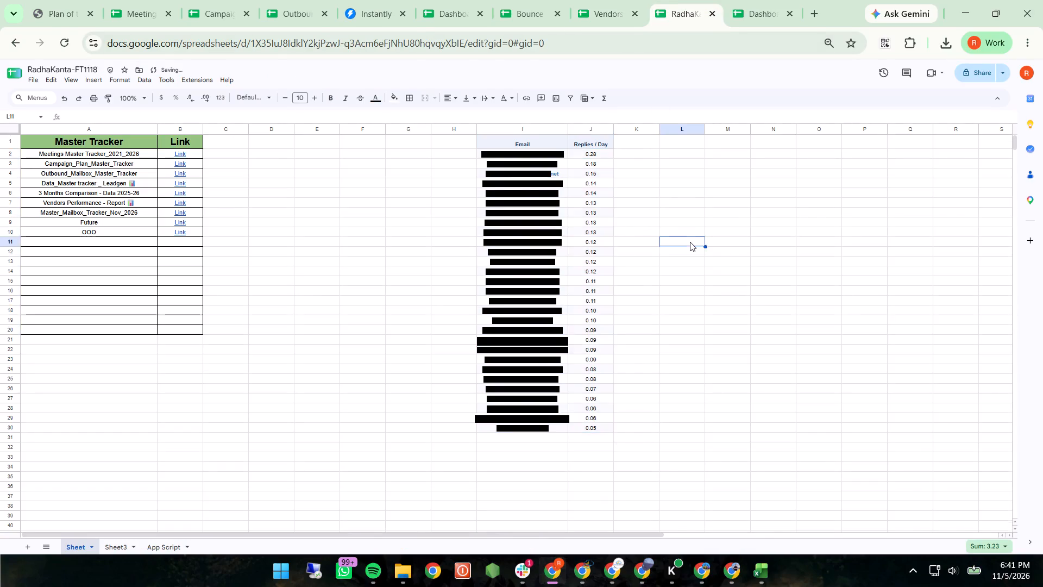
pyautogui.scroll(-3, 690, 242)
pyautogui.doubleClick(549, 195)
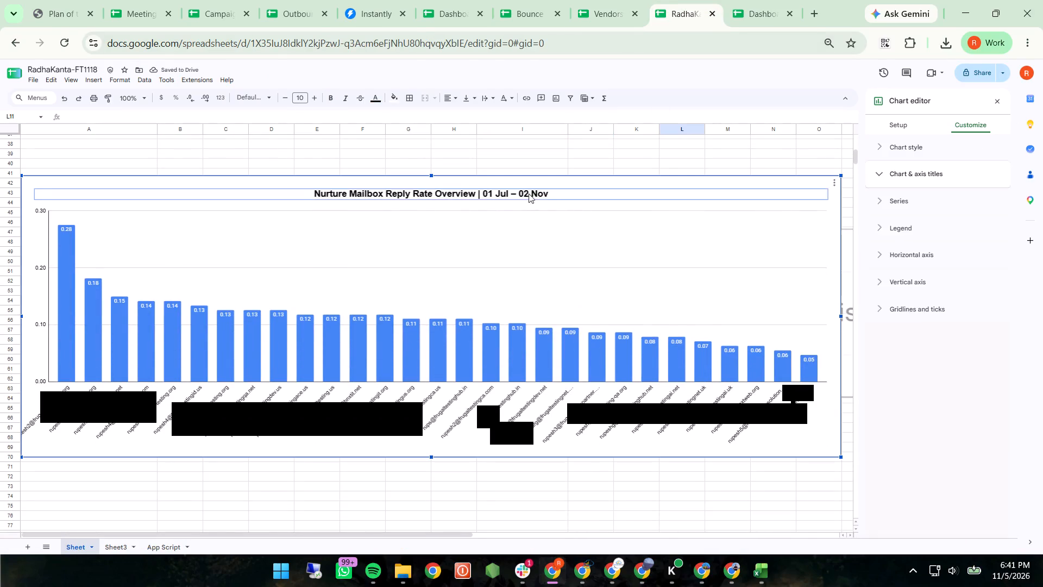
pyautogui.doubleClick(526, 190)
pyautogui.click(521, 191)
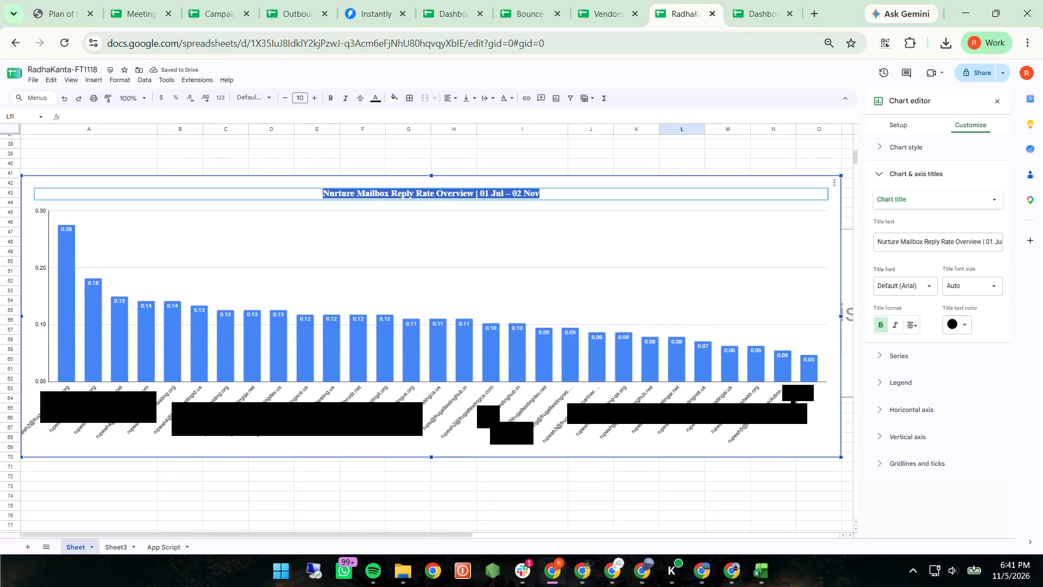
pyautogui.press('BackSpace')
pyautogui.press('4')
pyautogui.press('Return')
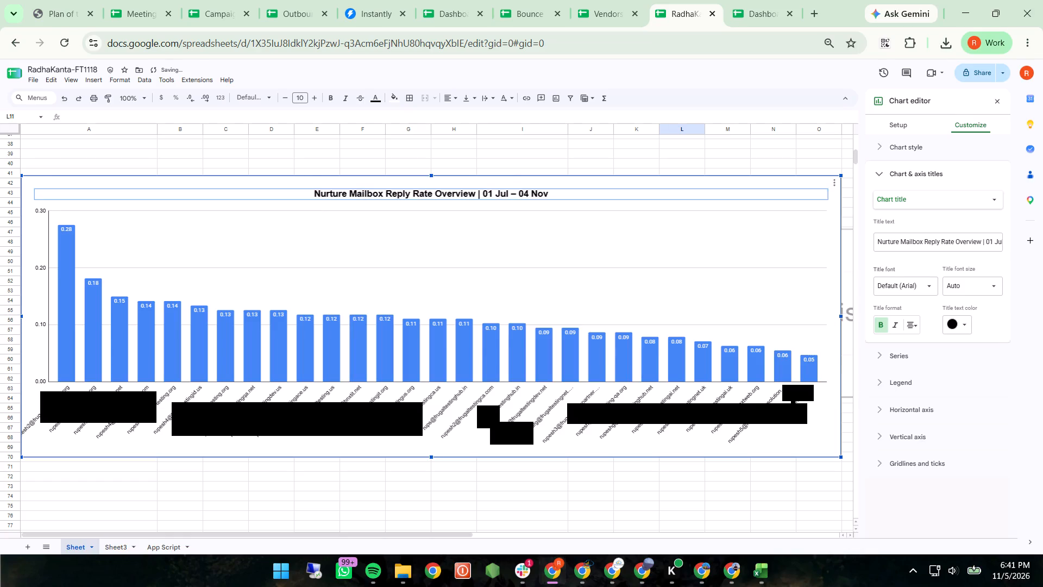
pyautogui.click(643, 149)
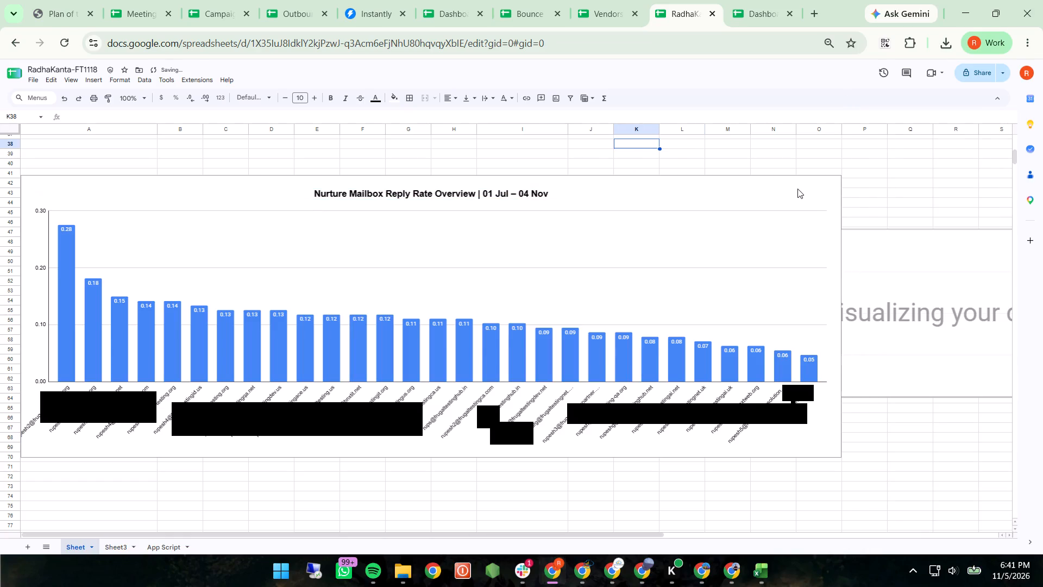
# Download the Nurture Mailbox Reply Rate Overview chart as a PNG image.
pyautogui.click(797, 189)
pyautogui.moveTo(834, 181); pyautogui.dragTo(864, 224)
pyautogui.click(934, 227)
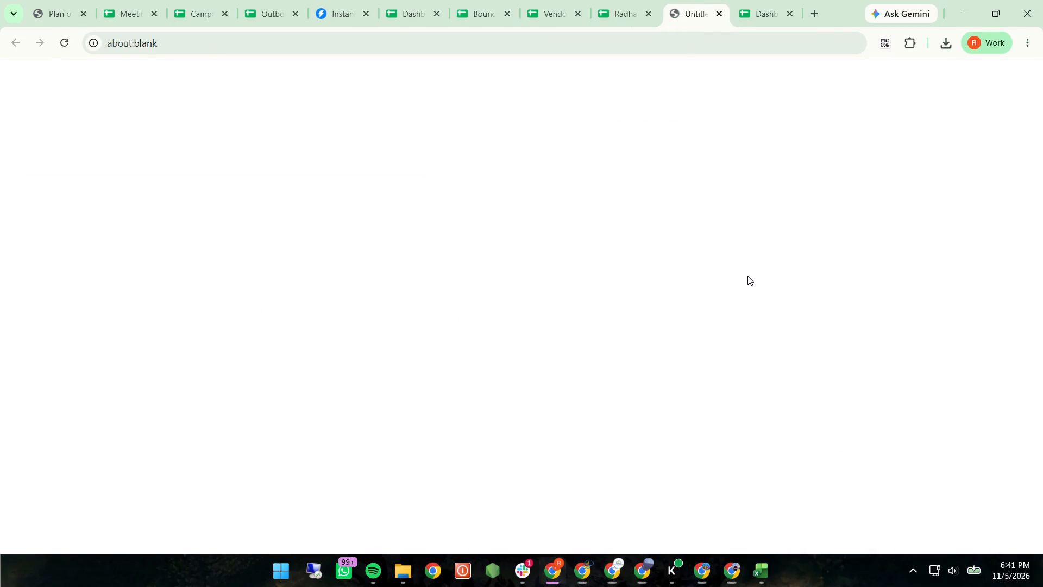
# Download the "Nurture Mailbox — Total Replies vs Unique Mailbox with Replies" chart from Batch-wise Domain Performance in Vendors Performance - Report as a PNG image.
pyautogui.click(594, 4)
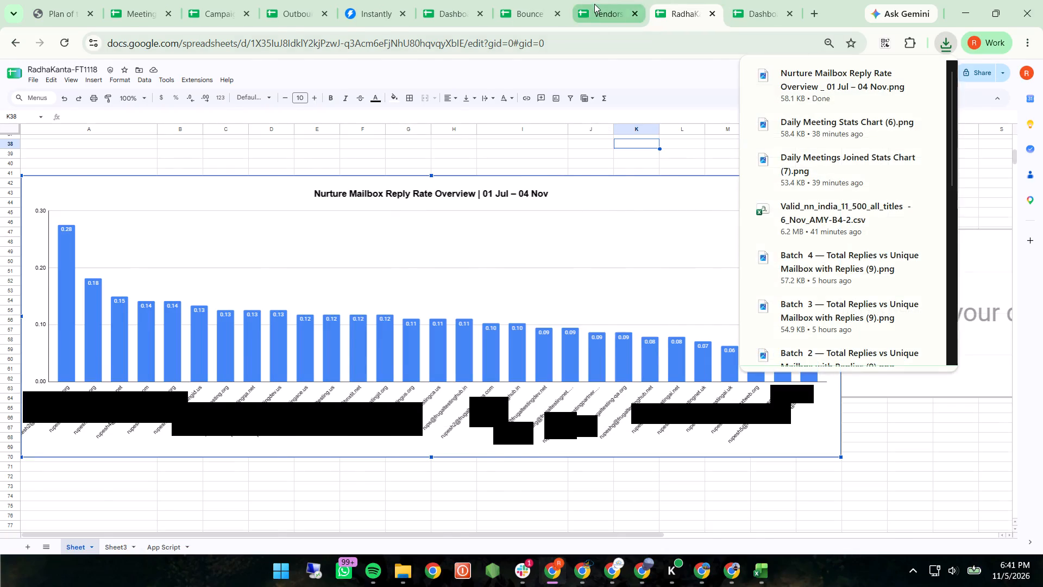
pyautogui.scroll(-2, 669, 346)
pyautogui.click(827, 414)
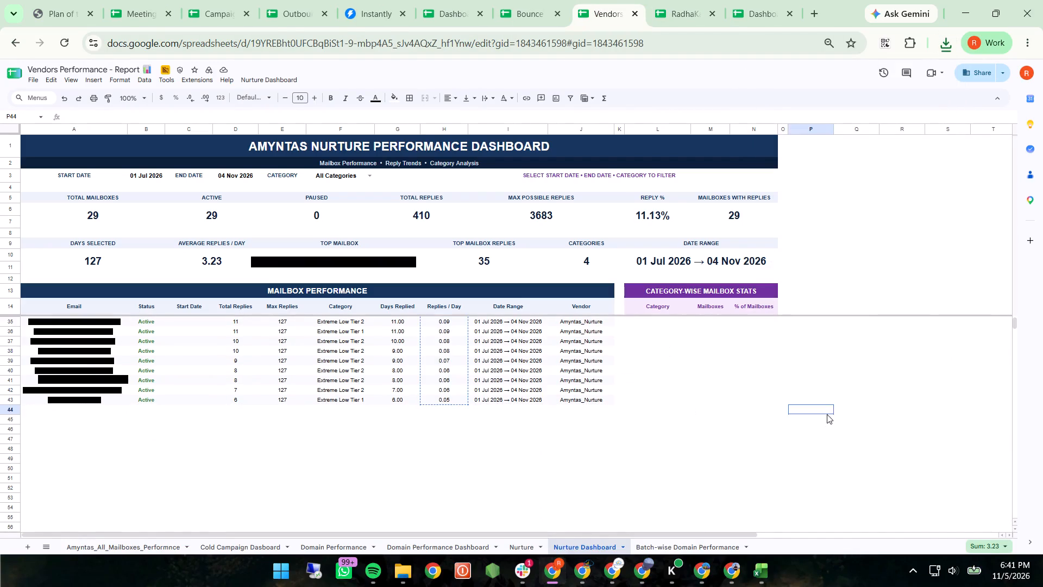
pyautogui.scroll(-1, 827, 414)
pyautogui.scroll(4, 827, 414)
pyautogui.hscroll(-2, 827, 414)
pyautogui.scroll(-1, 827, 414)
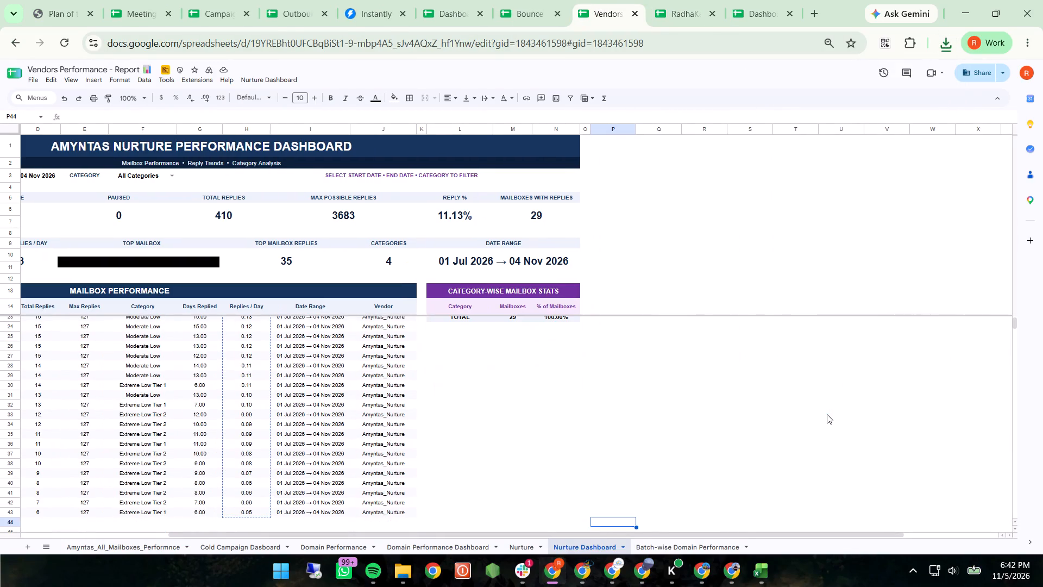
pyautogui.click(695, 552)
pyautogui.scroll(-4, 710, 401)
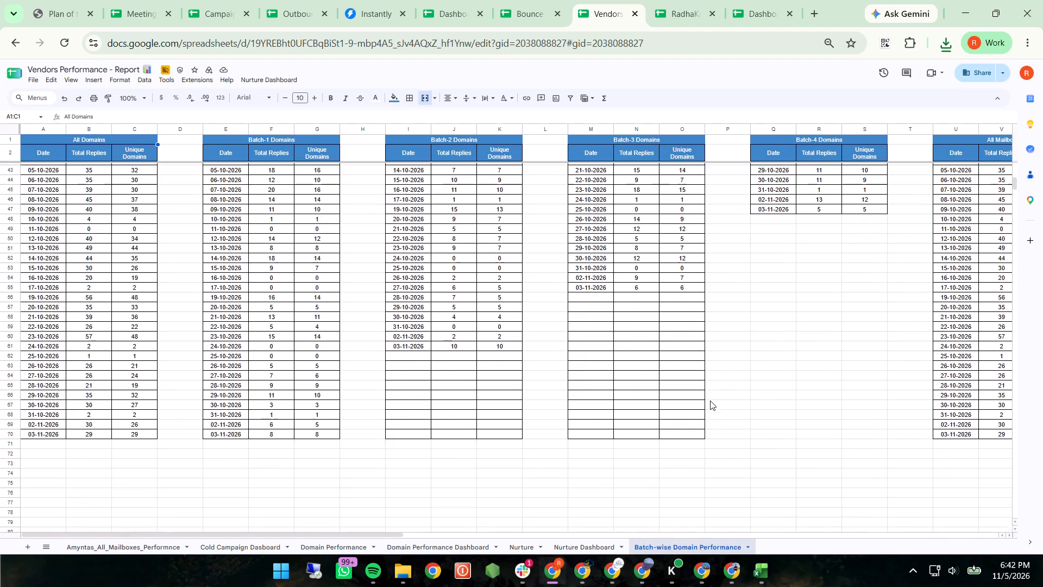
pyautogui.scroll(-5, 710, 401)
pyautogui.hscroll(-9, 710, 401)
pyautogui.scroll(1, 710, 401)
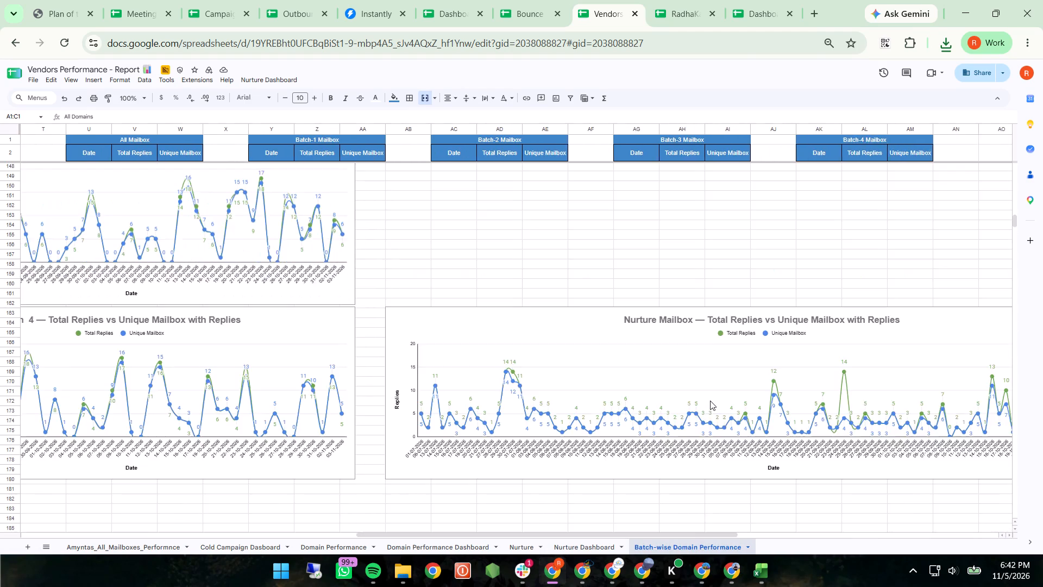
pyautogui.scroll(1, 710, 401)
pyautogui.click(828, 376)
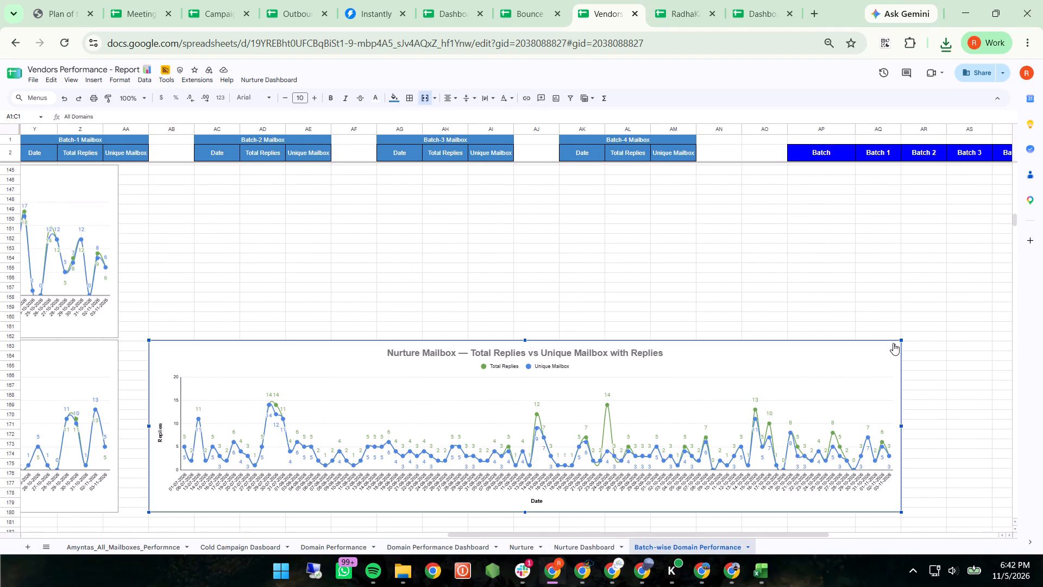
pyautogui.moveTo(894, 349); pyautogui.dragTo(918, 386)
pyautogui.click(878, 393)
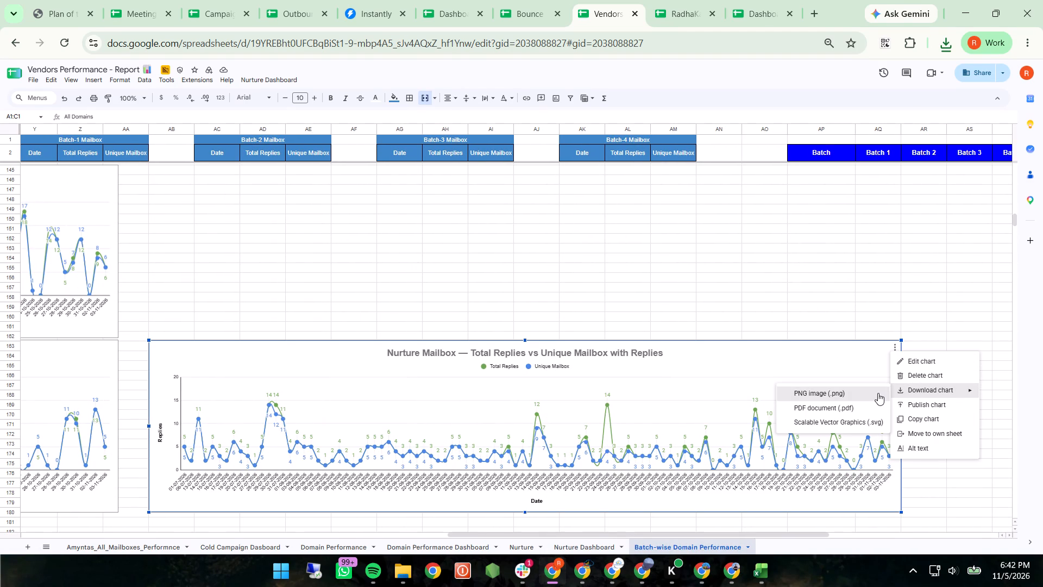
pyautogui.hscroll(8, 621, 410)
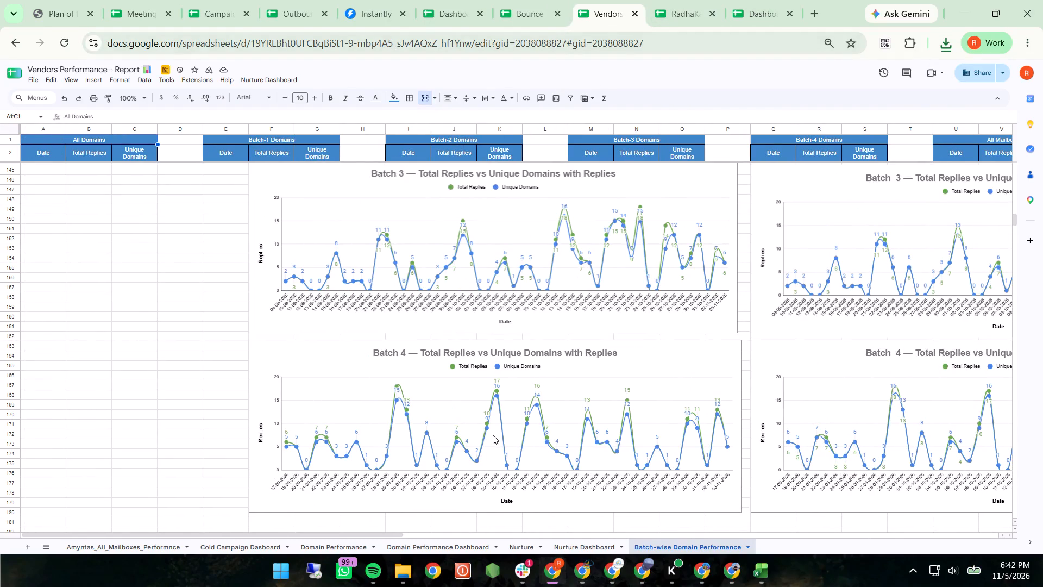
# Set the Reply % figure on the Nurture Dashboard to 0.1113222916101%, shown as 0.11%.
pyautogui.click(587, 552)
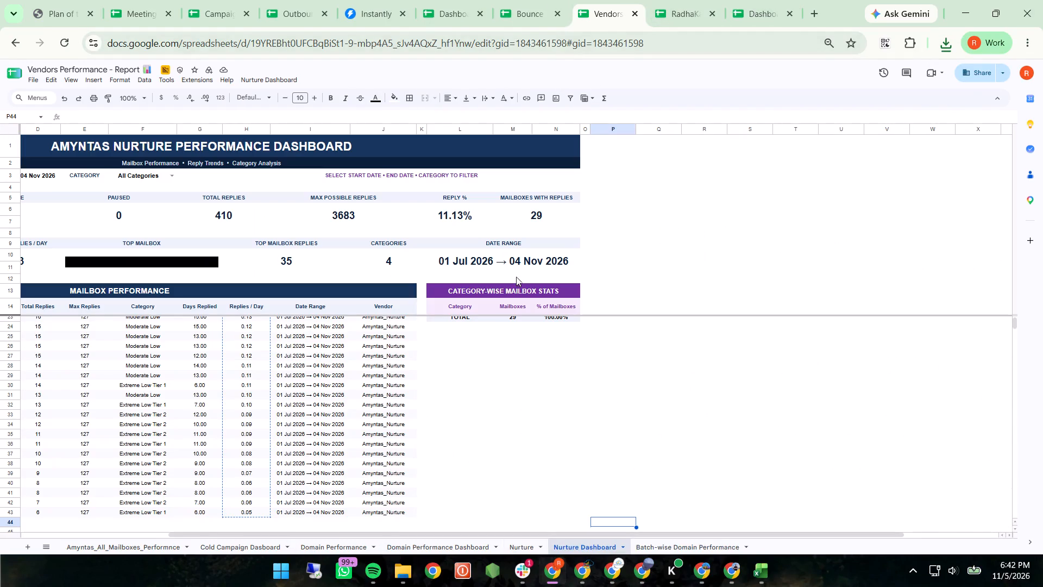
pyautogui.click(819, 382)
pyautogui.scroll(2, 819, 382)
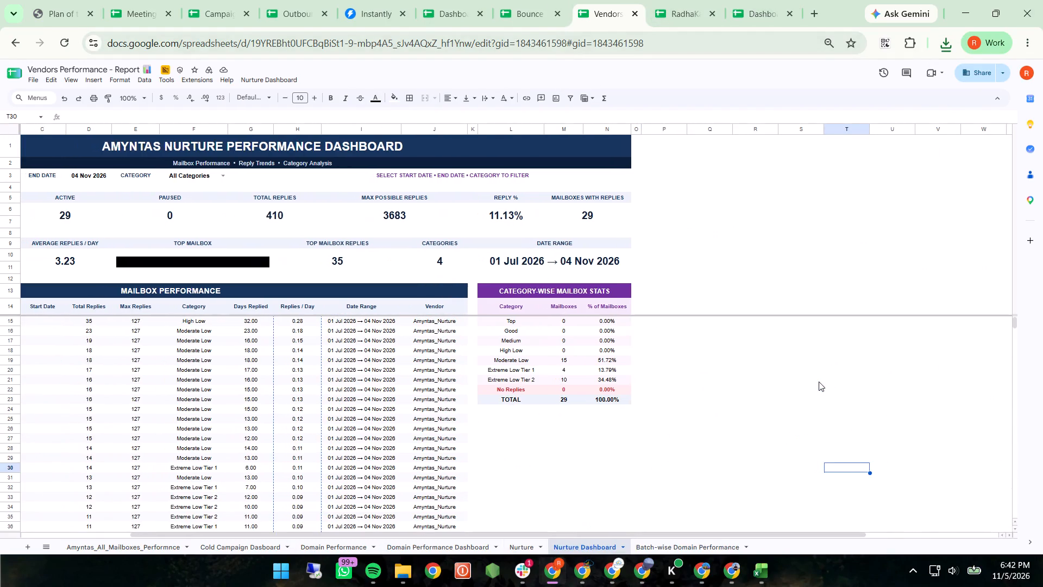
pyautogui.hotkey('ctrl', '-')
pyautogui.scroll(3, 819, 382)
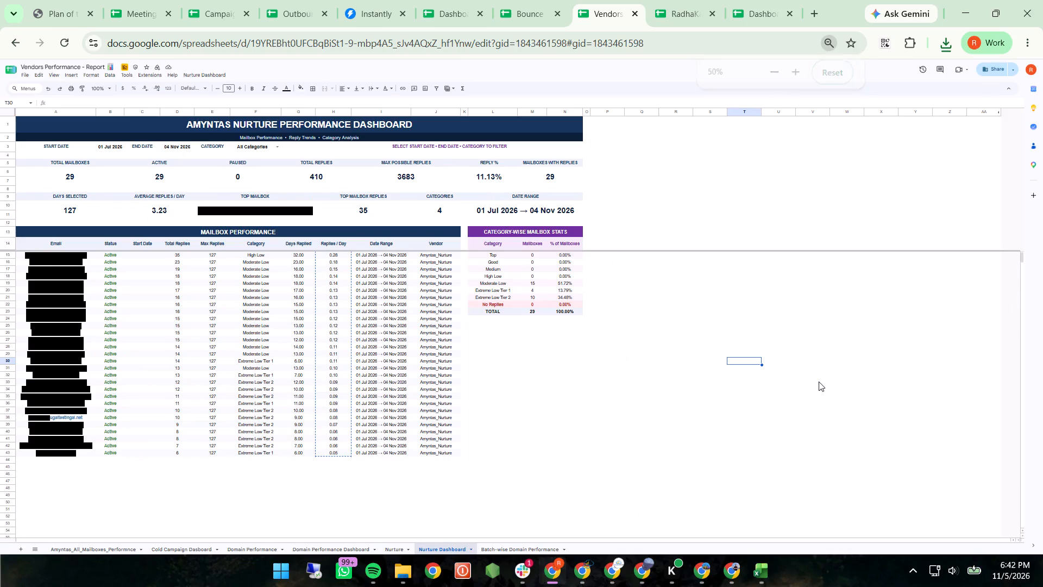
pyautogui.press('shift+super+s')
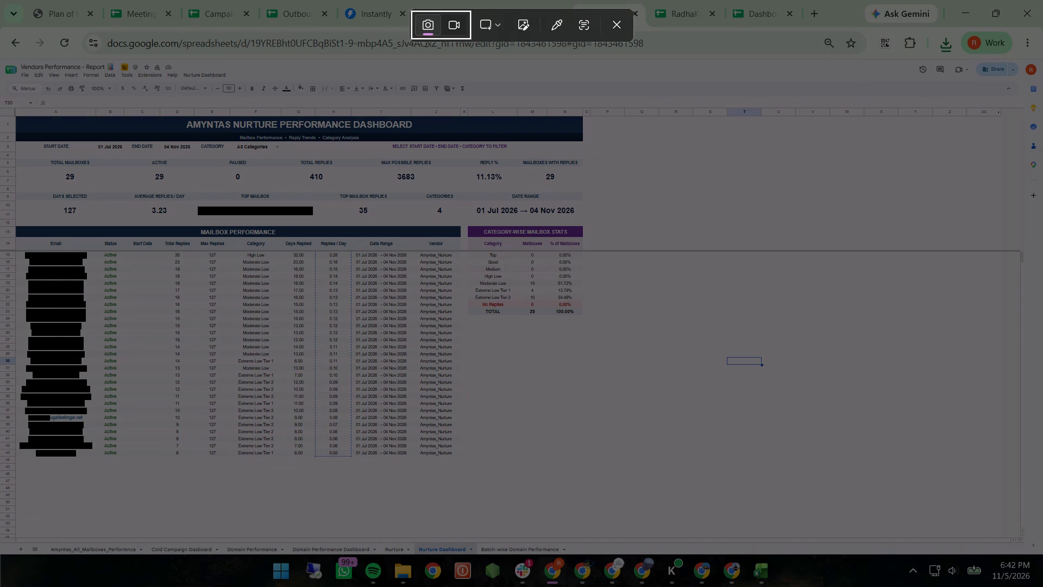
pyautogui.press('Escape')
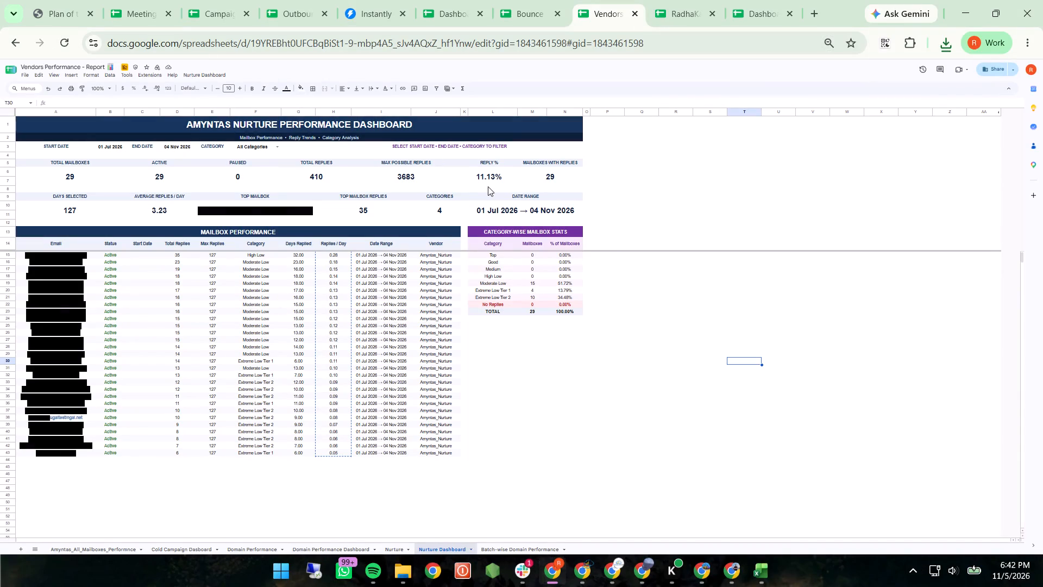
pyautogui.doubleClick(488, 181)
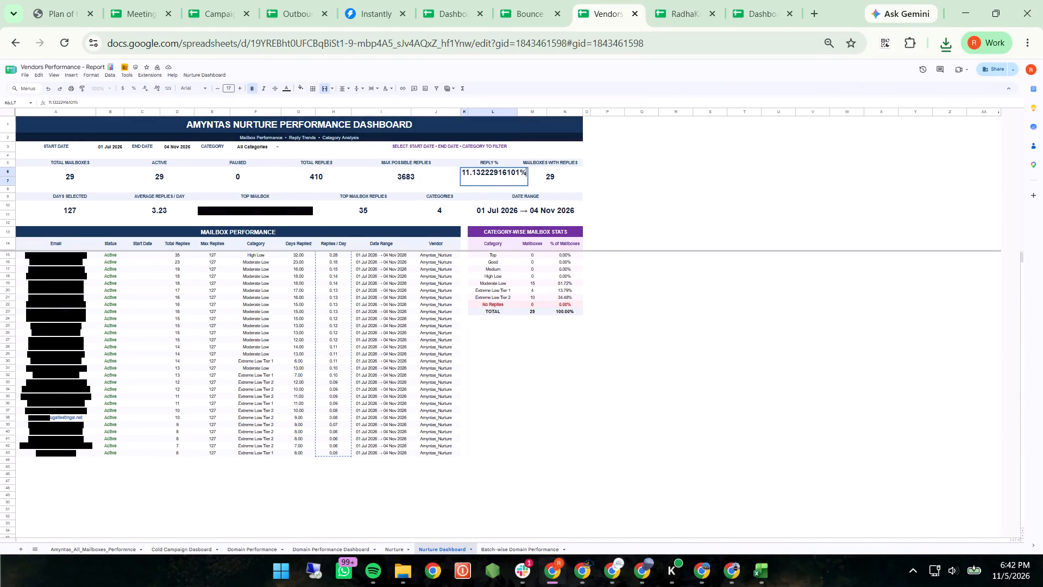
pyautogui.click(472, 176)
pyautogui.press('BackSpace')
pyautogui.press('Left')
pyautogui.press('Left')
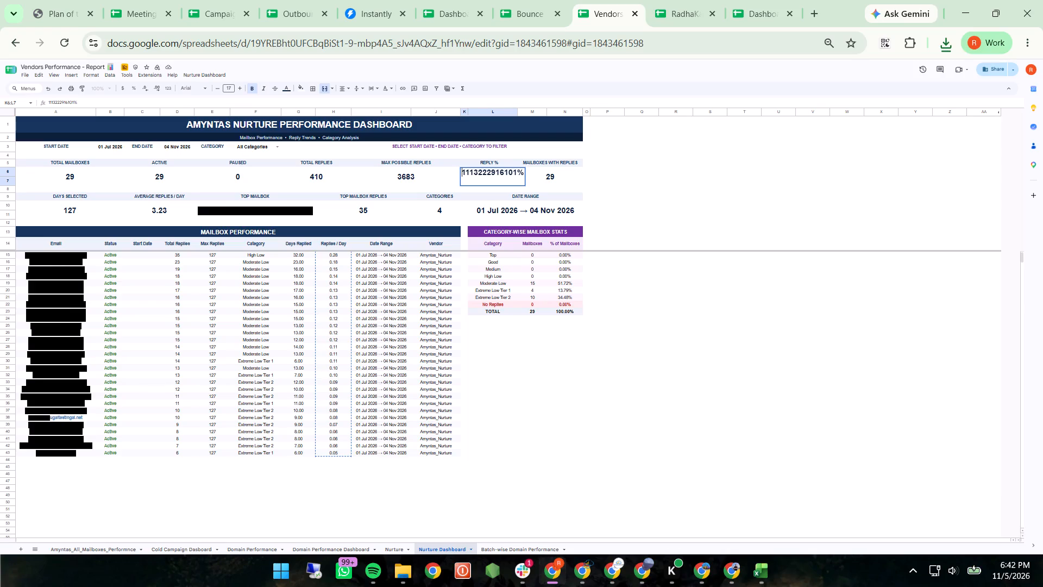
pyautogui.press('.')
pyautogui.press('Return')
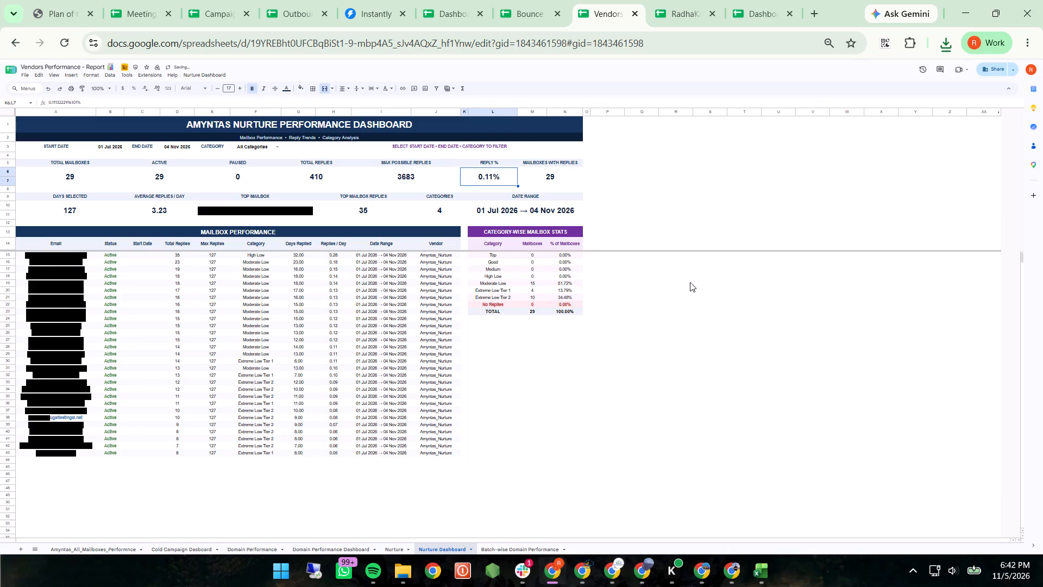
# Capture a screenshot of the whole Nurture Dashboard, from its title through mailbox row 43, including the category-wise stats.
pyautogui.click(713, 291)
pyautogui.press('shift+super+s')
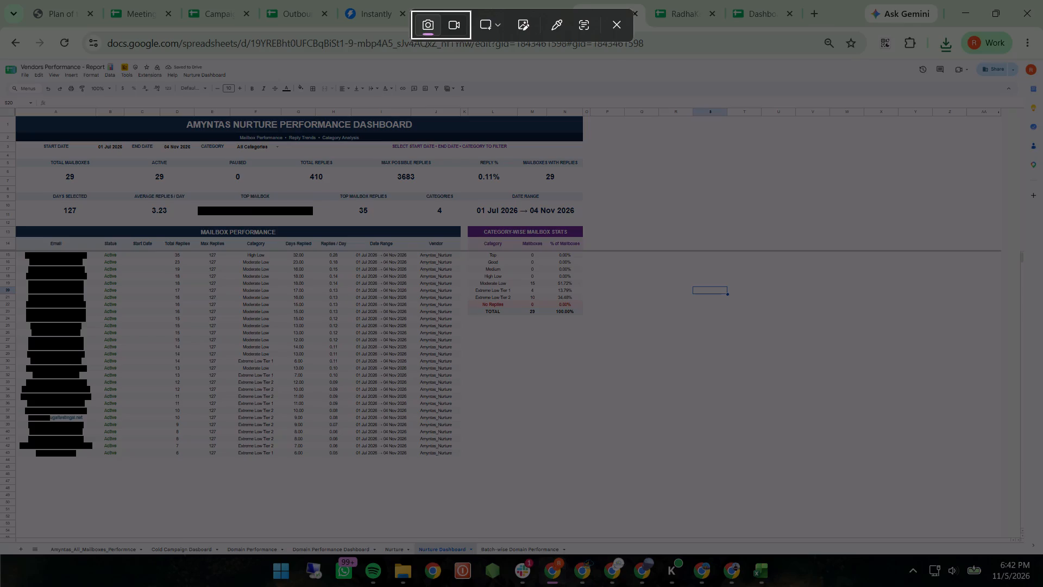
pyautogui.moveTo(15, 115); pyautogui.dragTo(592, 452)
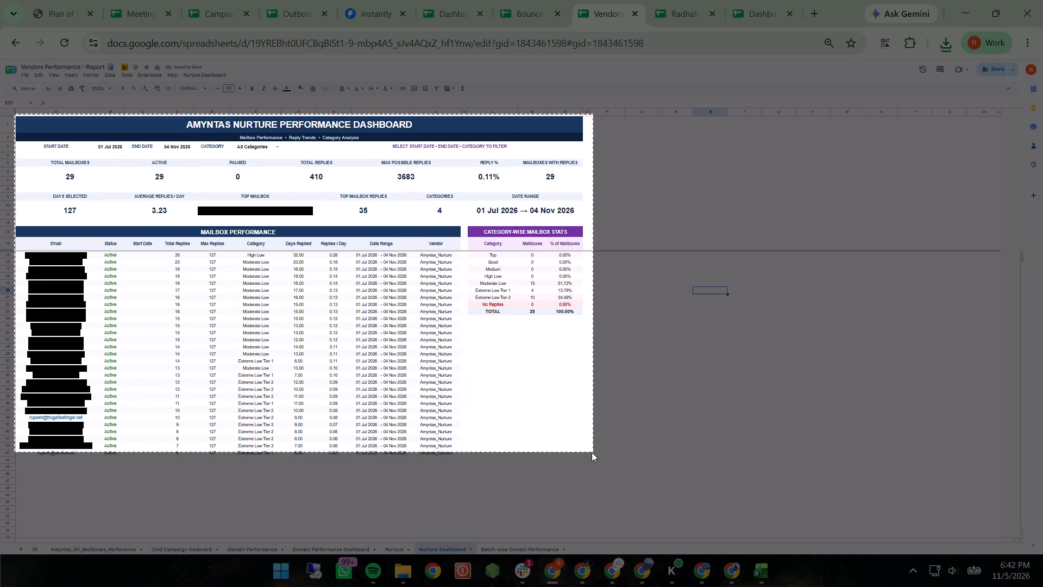
pyautogui.moveTo(592, 452); pyautogui.dragTo(584, 459)
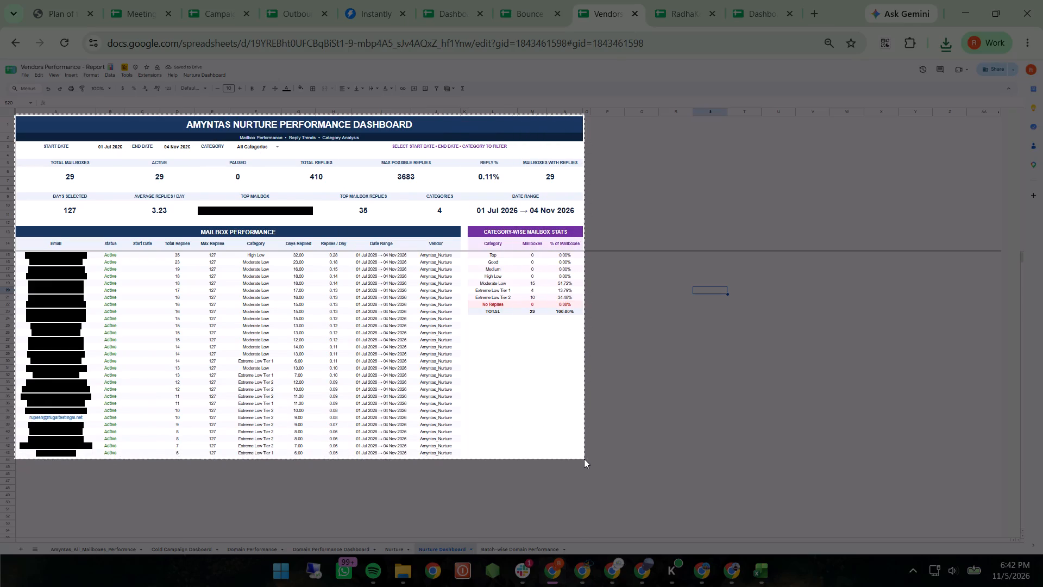